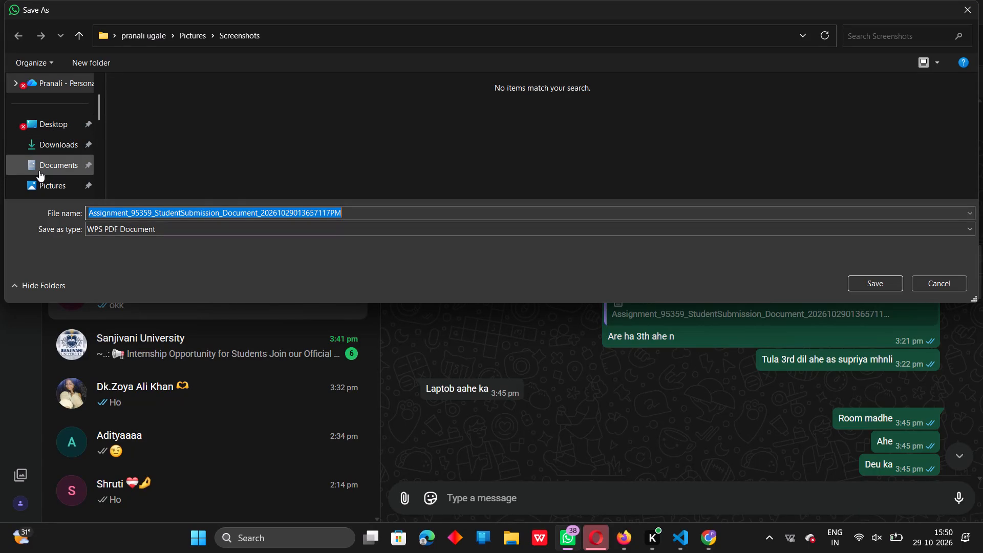
Choose the Desktop as the save location for the assignment submission PDF.
{"action": "scroll", "coordinate": [55, 144], "scroll_direction": "up", "scroll_amount": 1}
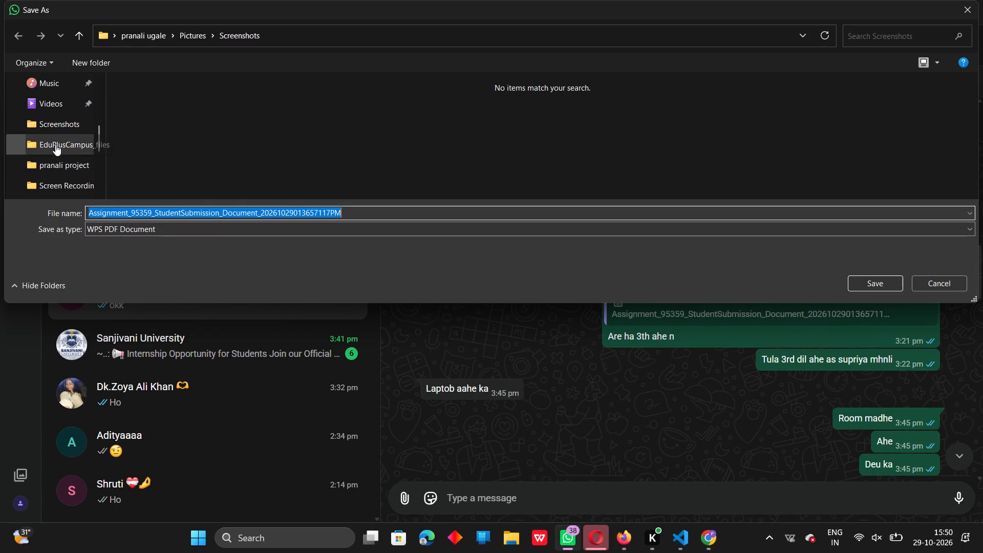
{"action": "scroll", "coordinate": [55, 144], "scroll_direction": "up", "scroll_amount": 1}
{"action": "left_click", "coordinate": [44, 168]}
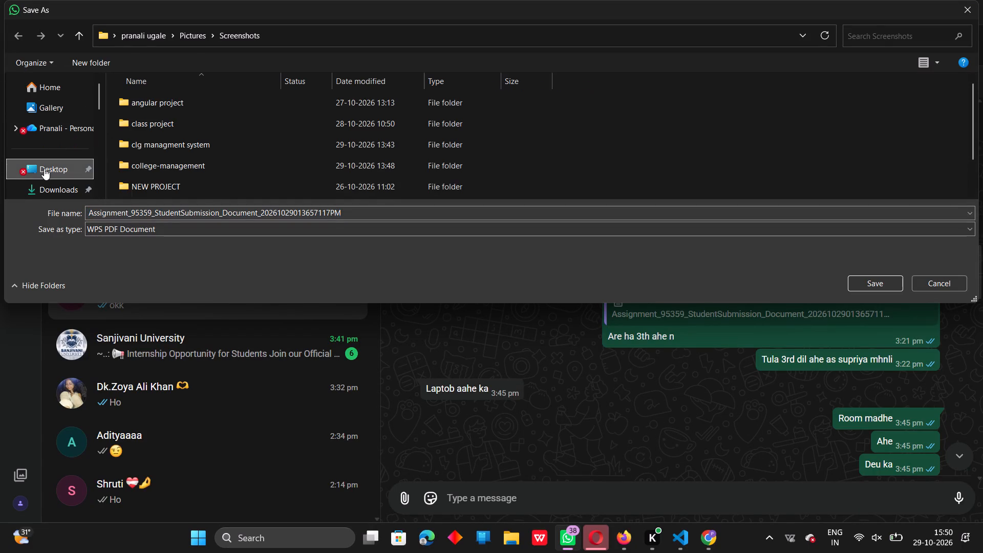
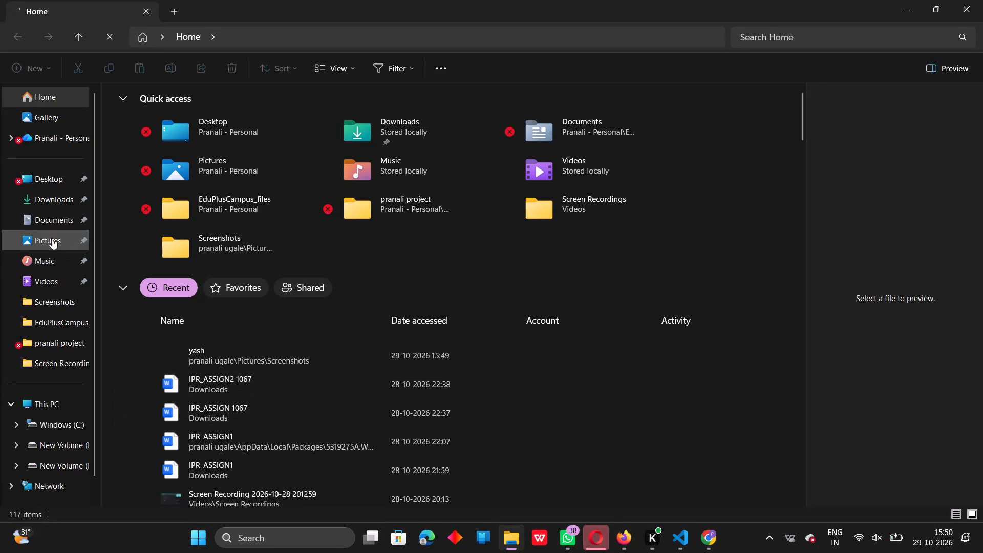
Open the assignment submission PDF from the Desktop folder, look through its first pages and close it.
{"action": "left_click", "coordinate": [55, 180]}
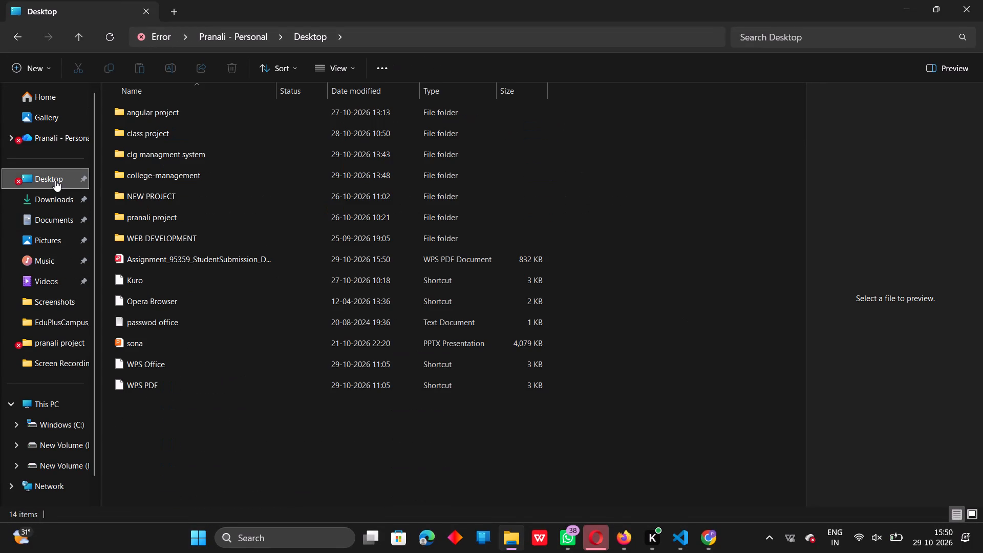
{"action": "double_click", "coordinate": [160, 259]}
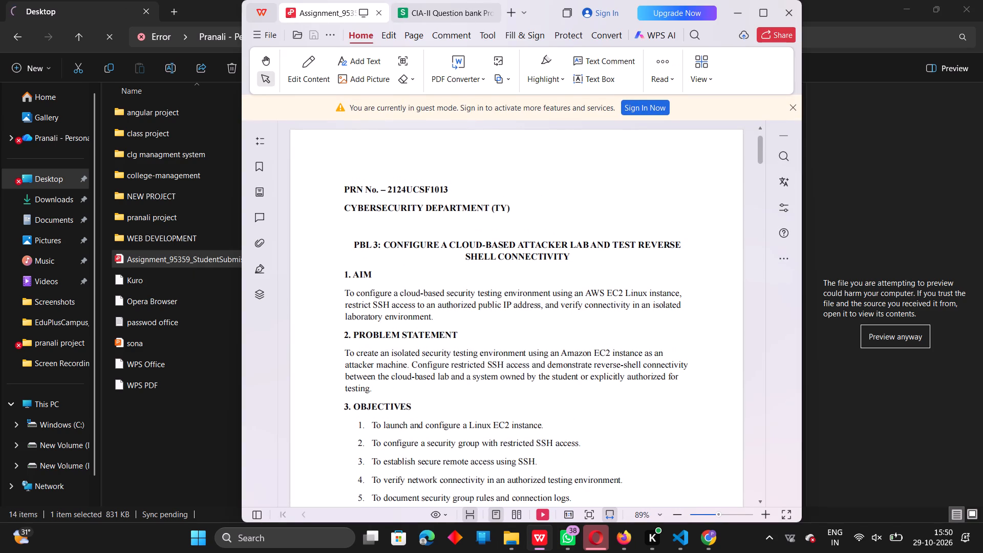
{"action": "scroll", "coordinate": [447, 279], "scroll_direction": "down", "scroll_amount": 7}
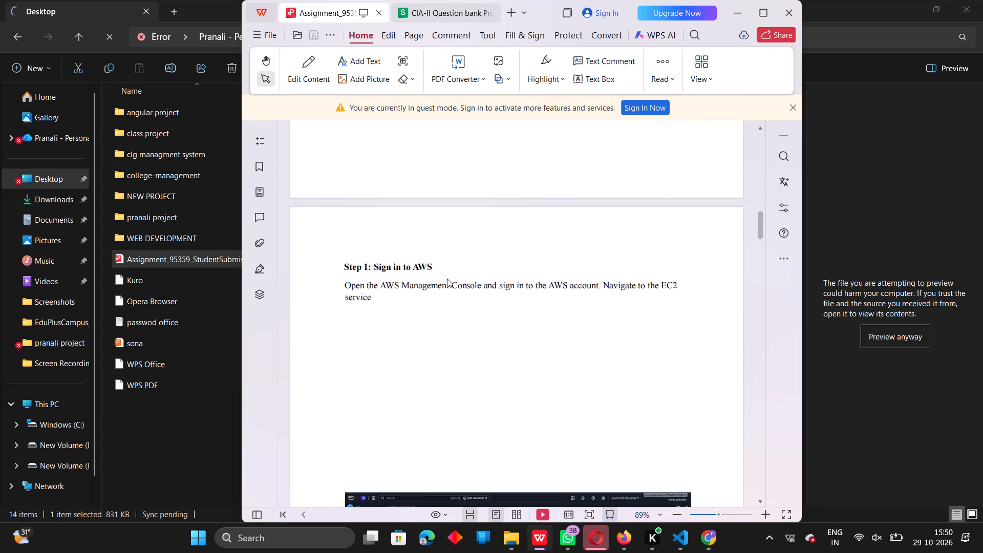
{"action": "scroll", "coordinate": [447, 279], "scroll_direction": "down", "scroll_amount": 3}
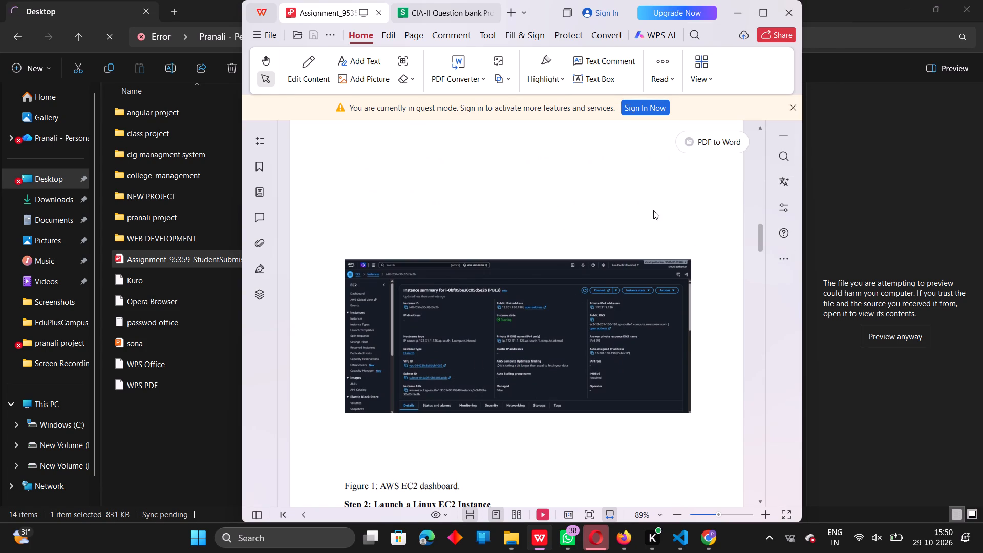
{"action": "left_click", "coordinate": [784, 14]}
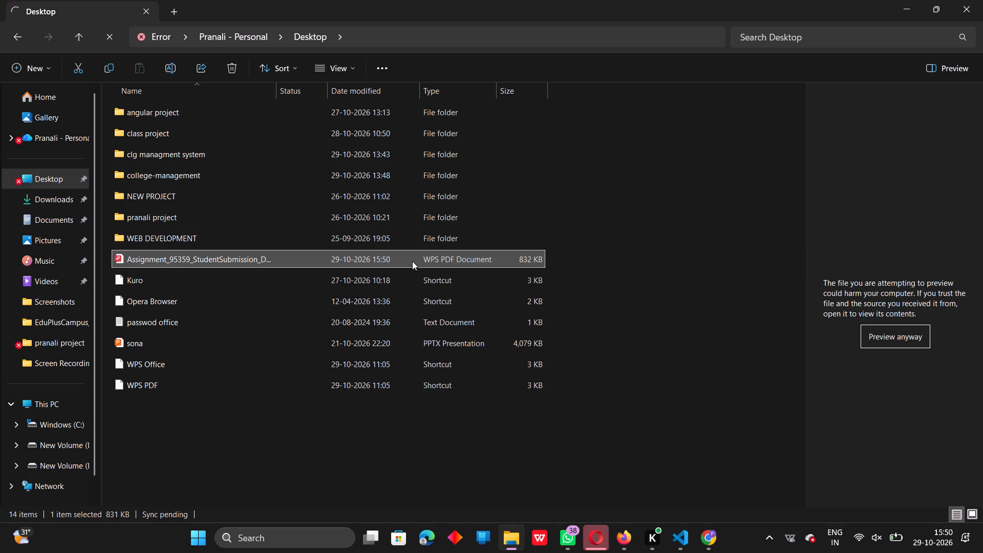
Open the assignment submission PDF from the Desktop in Word and look through its first pages in a maximized window.
{"action": "right_click", "coordinate": [412, 261]}
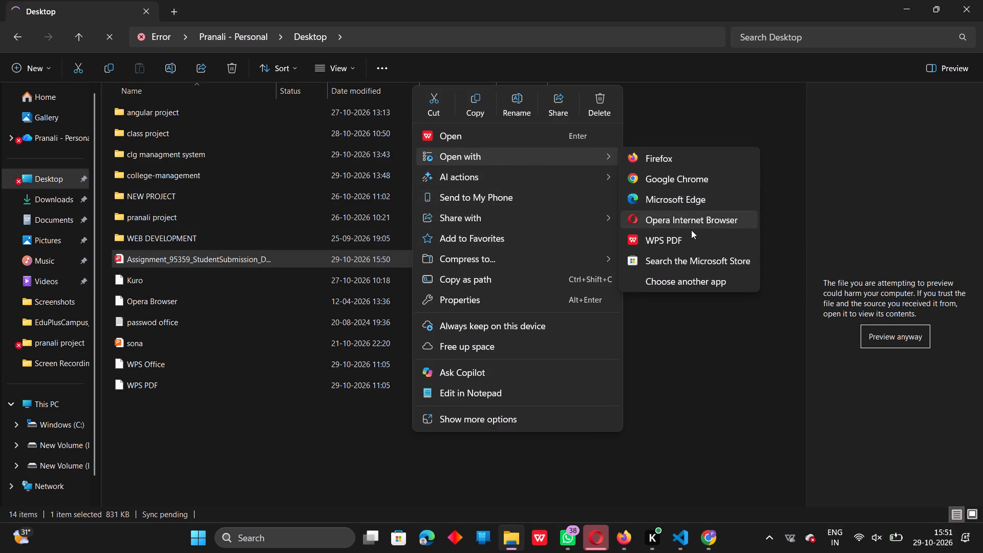
{"action": "left_click", "coordinate": [663, 287]}
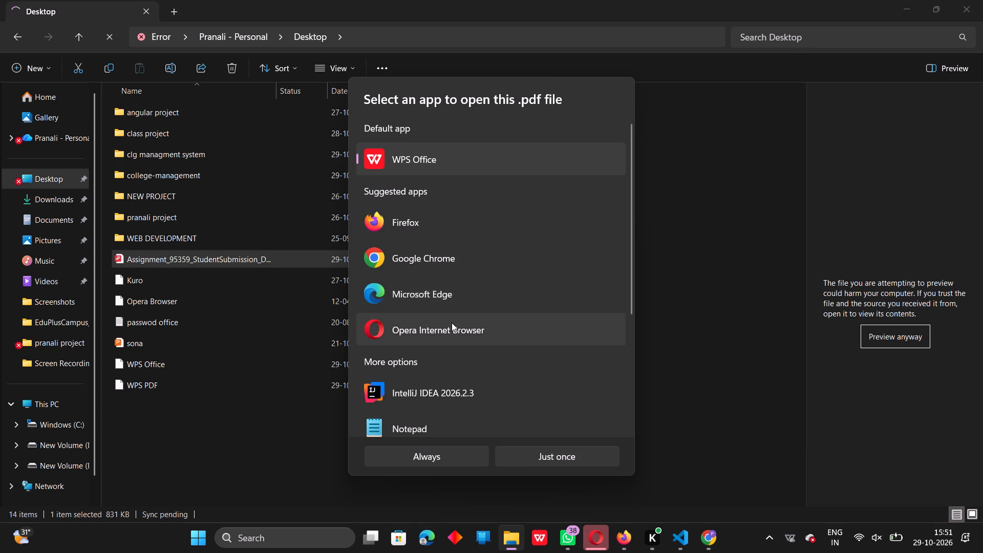
{"action": "scroll", "coordinate": [452, 323], "scroll_direction": "down", "scroll_amount": 5}
{"action": "double_click", "coordinate": [426, 357]}
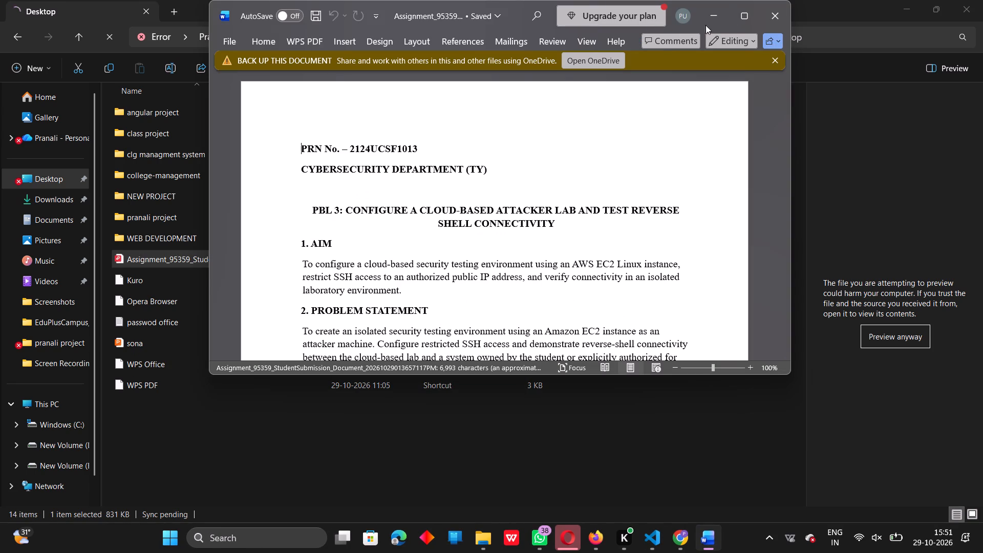
{"action": "left_click", "coordinate": [743, 10]}
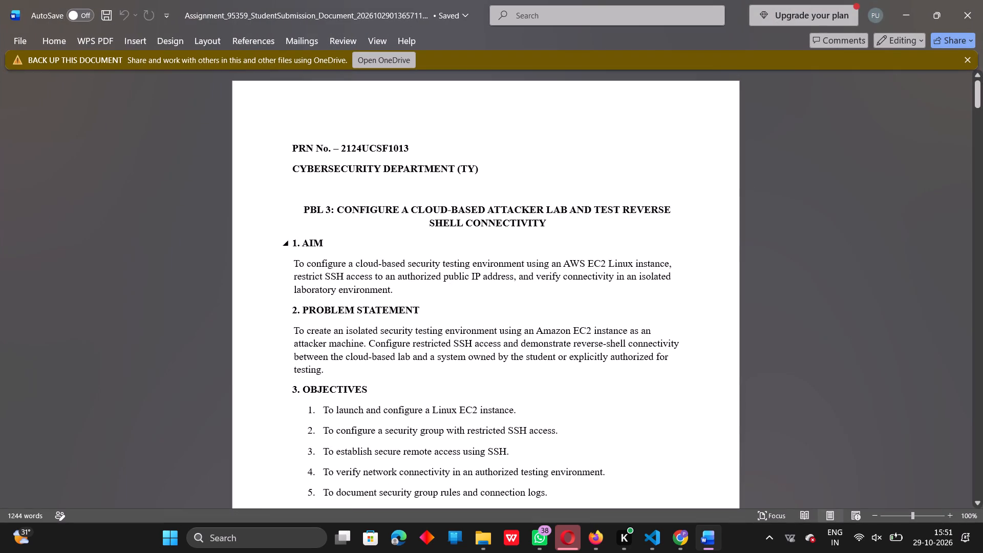
{"action": "scroll", "coordinate": [528, 321], "scroll_direction": "down", "scroll_amount": 7}
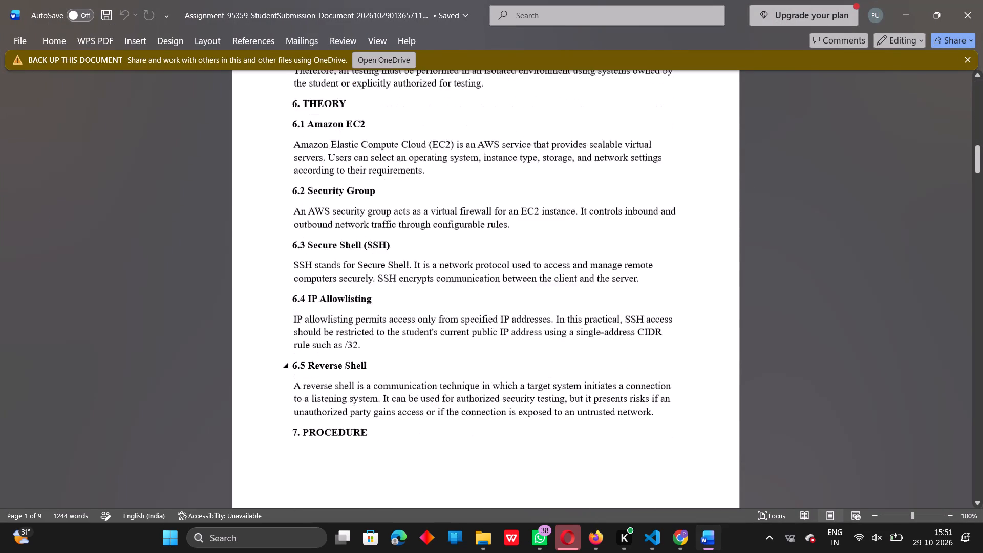
{"action": "scroll", "coordinate": [528, 321], "scroll_direction": "down", "scroll_amount": 3}
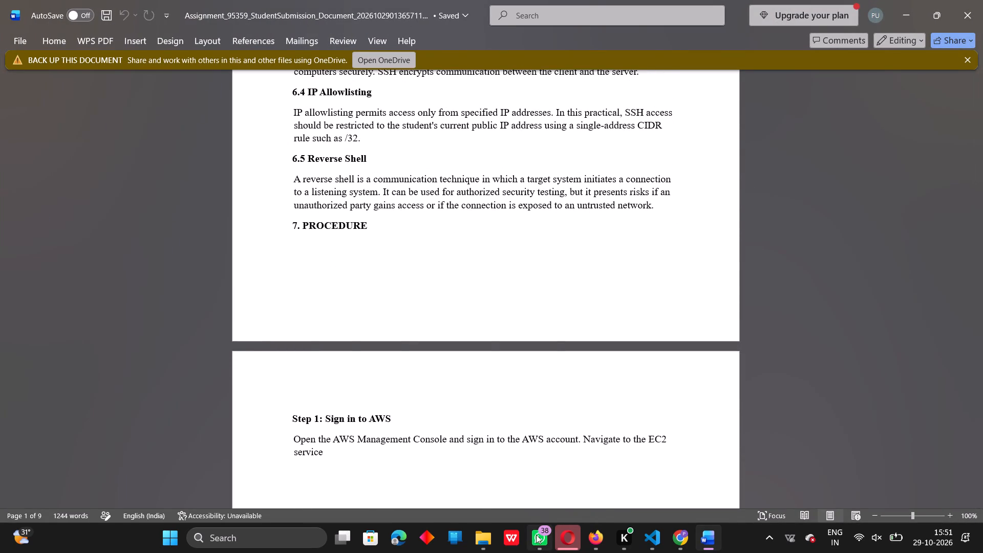
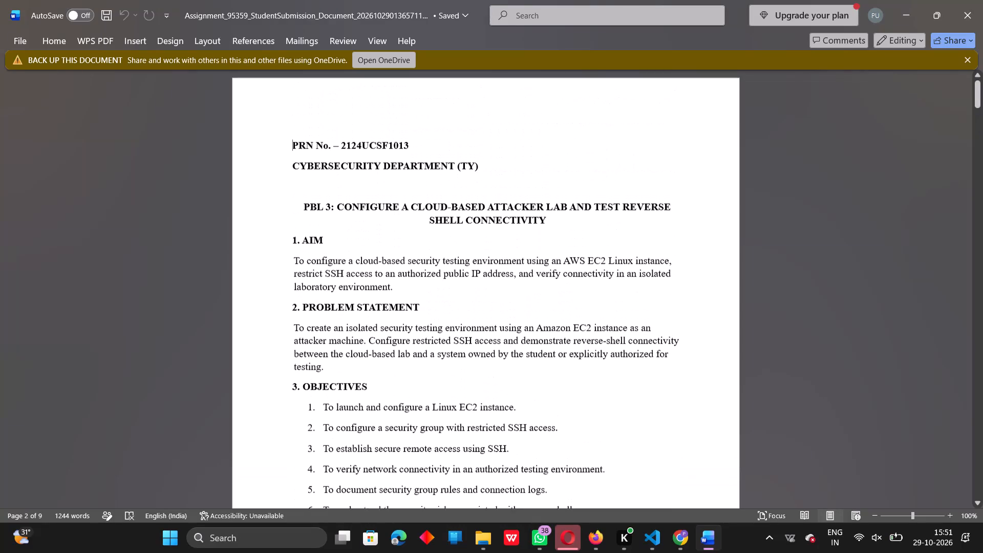
Look through the assignment document in Word from the aim and objectives to the AWS EC2 dashboard figure.
{"action": "scroll", "coordinate": [497, 223], "scroll_direction": "down", "scroll_amount": 2}
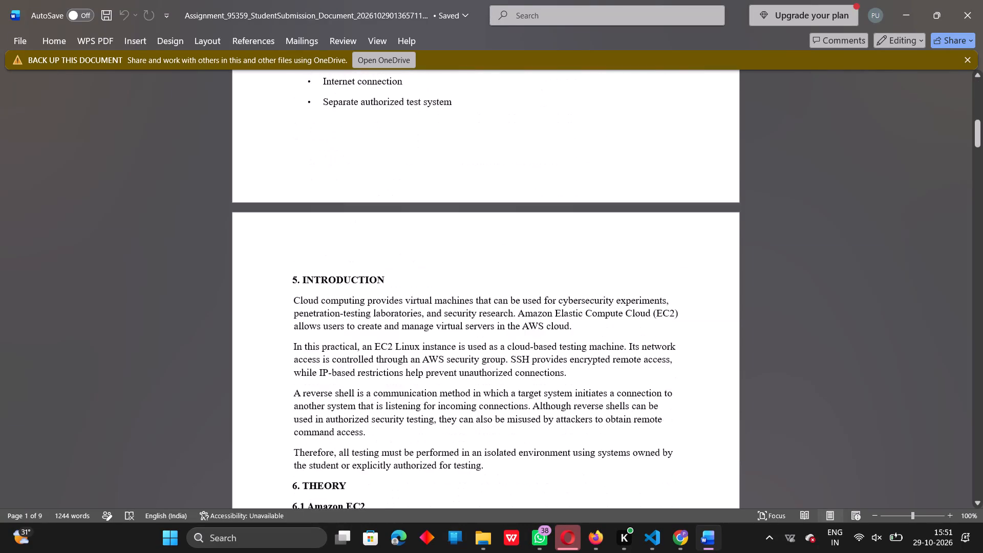
{"action": "scroll", "coordinate": [497, 223], "scroll_direction": "down", "scroll_amount": 7}
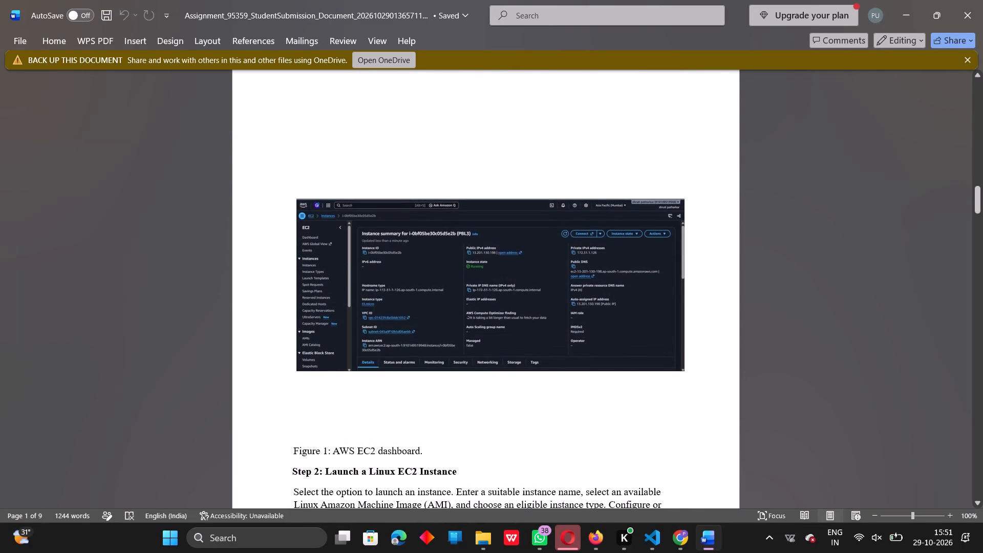
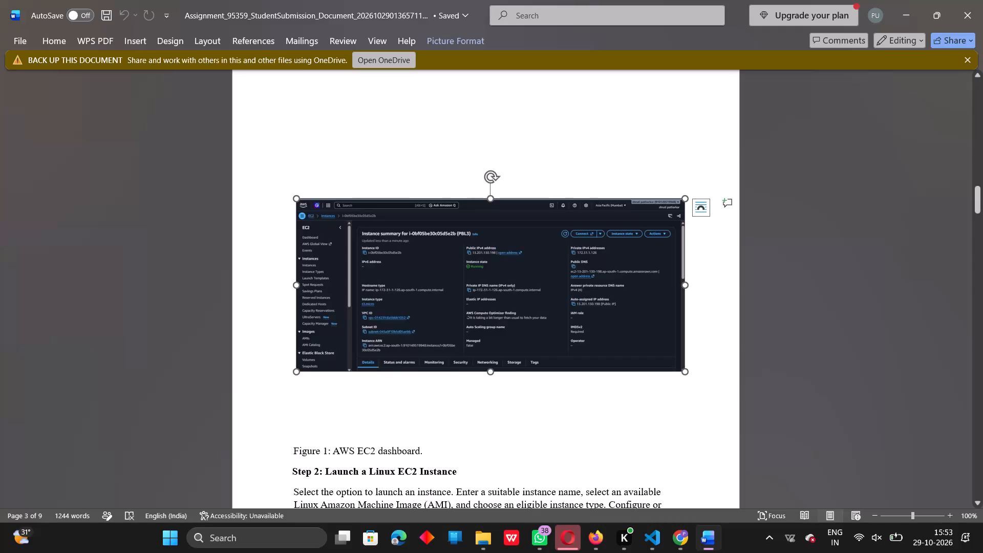
Replace the selected AWS EC2 dashboard screenshot above the Figure 1 caption with the copied instance summary screenshot.
{"action": "key", "text": "BackSpace"}
{"action": "key", "text": "ctrl+v"}
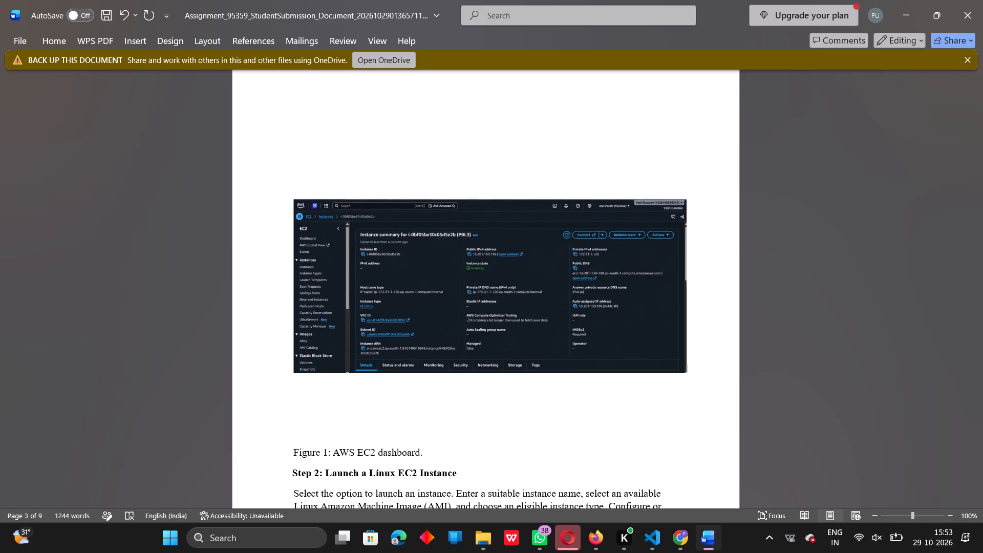
Locate the instance launch screenshot above the Figure 2 Linux EC2 instance configuration caption.
{"action": "scroll", "coordinate": [523, 250], "scroll_direction": "down", "scroll_amount": 3}
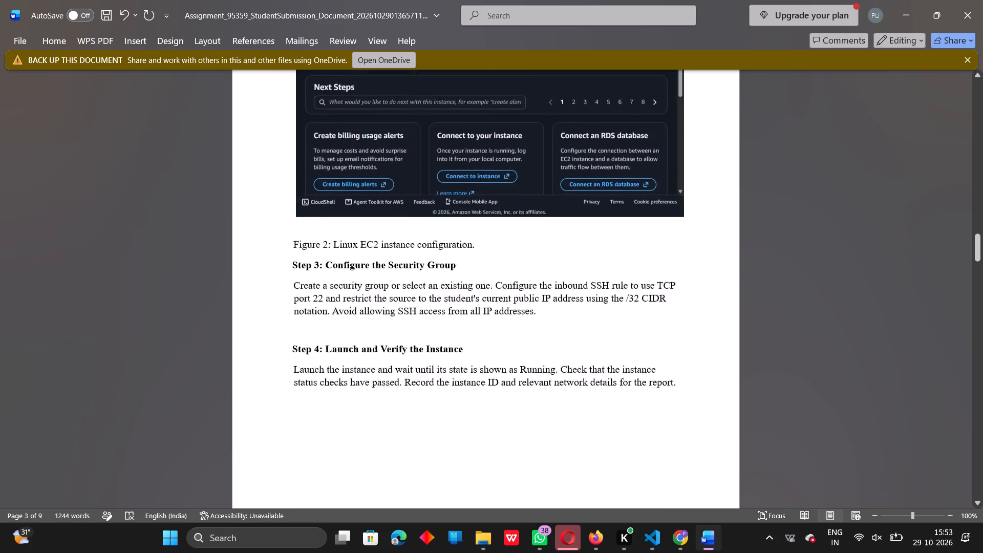
{"action": "scroll", "coordinate": [523, 250], "scroll_direction": "down", "scroll_amount": 1}
{"action": "scroll", "coordinate": [523, 250], "scroll_direction": "up", "scroll_amount": 2}
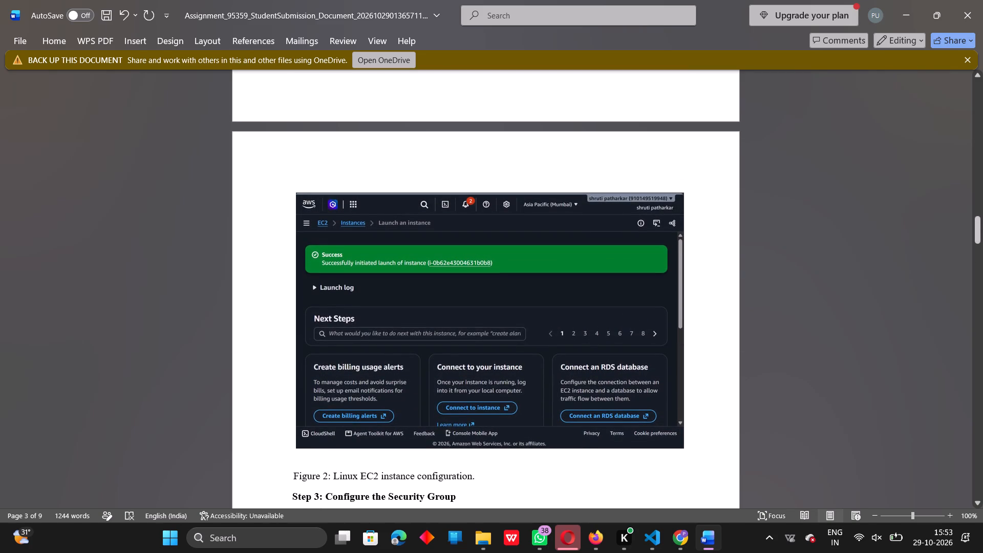
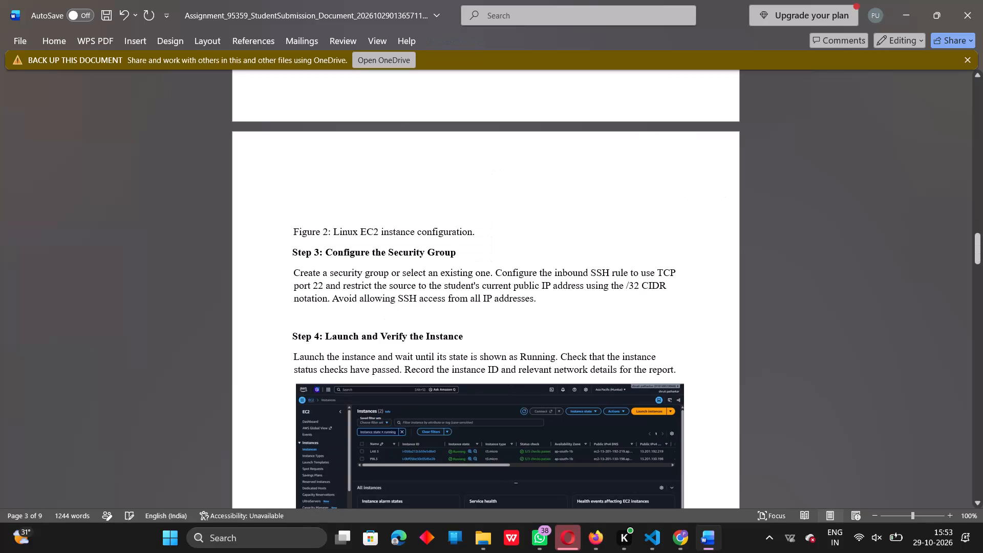
Paste the copied screenshot of the successful EC2 instance launch above the Figure 2 caption on Linux EC2 instance configuration.
{"action": "key", "text": "ctrl+v"}
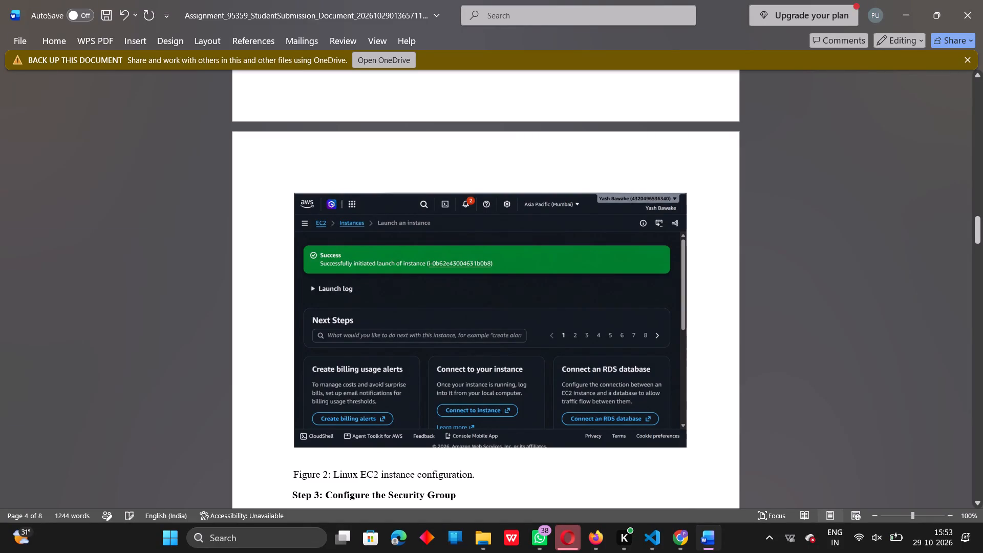
Look over the Figure 4 running-instance screenshot and the Step 5 SSH access section.
{"action": "scroll", "coordinate": [503, 255], "scroll_direction": "down", "scroll_amount": 5}
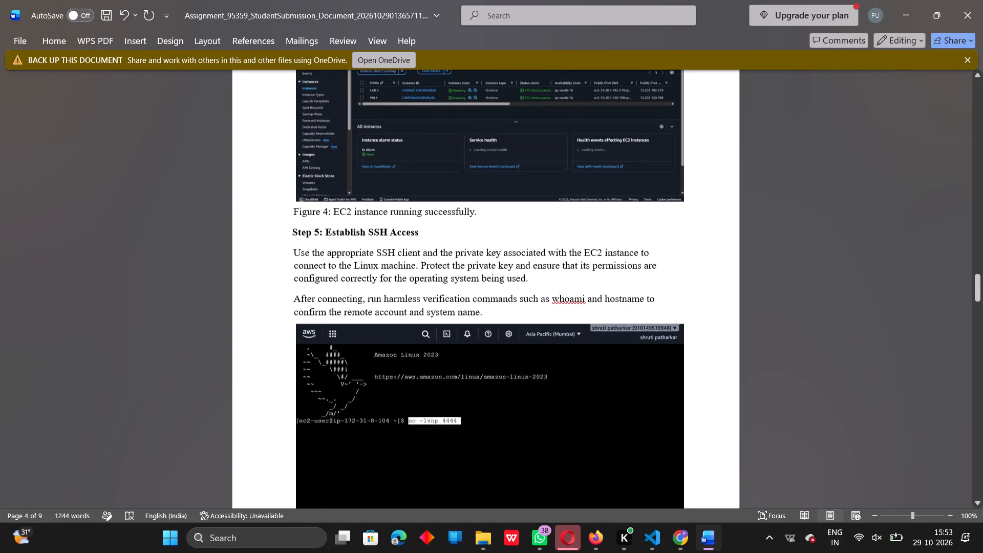
{"action": "scroll", "coordinate": [503, 255], "scroll_direction": "up", "scroll_amount": 2}
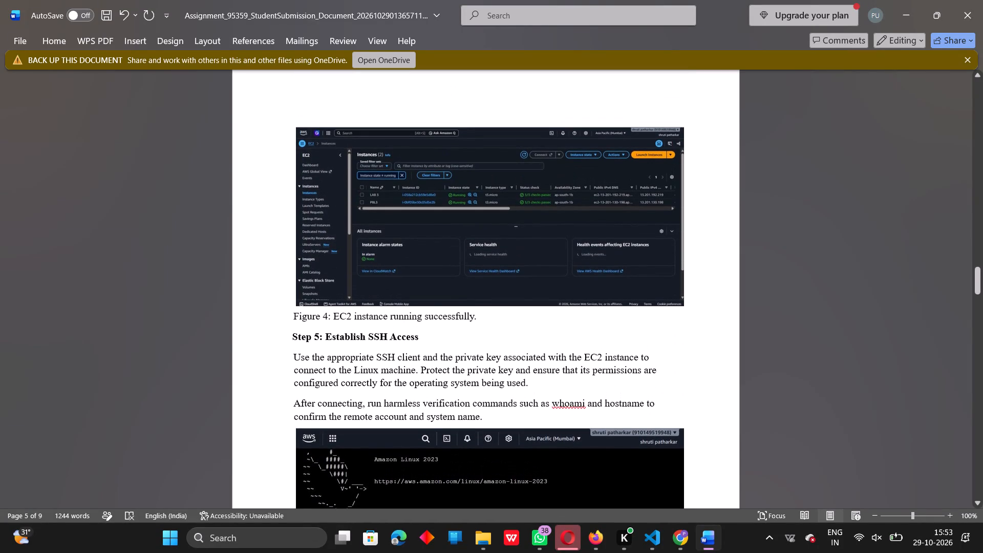
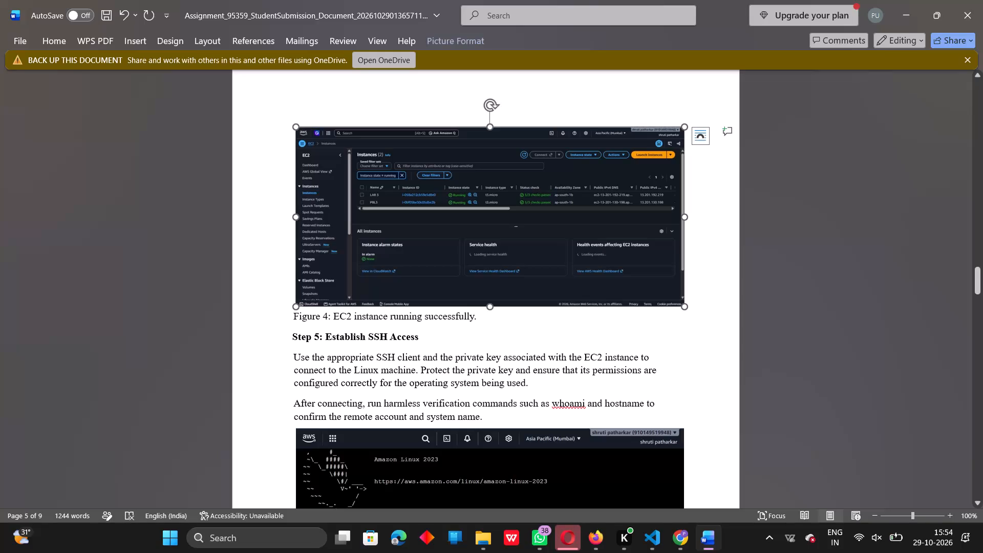
Replace the selected Figure 4 screenshot with the copied screenshot of the student's own running EC2 instances, above its caption.
{"action": "key", "text": "BackSpace"}
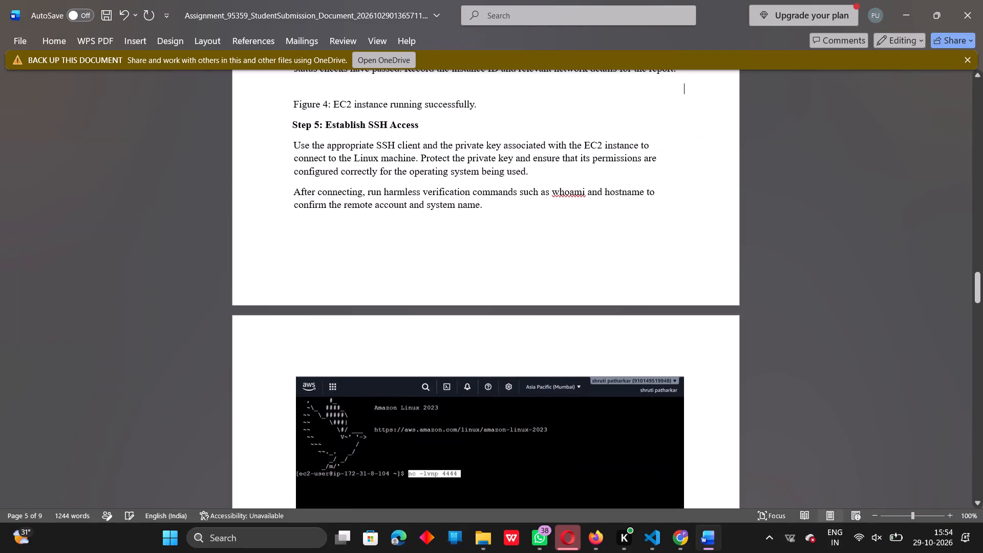
{"action": "key", "text": "ctrl+v"}
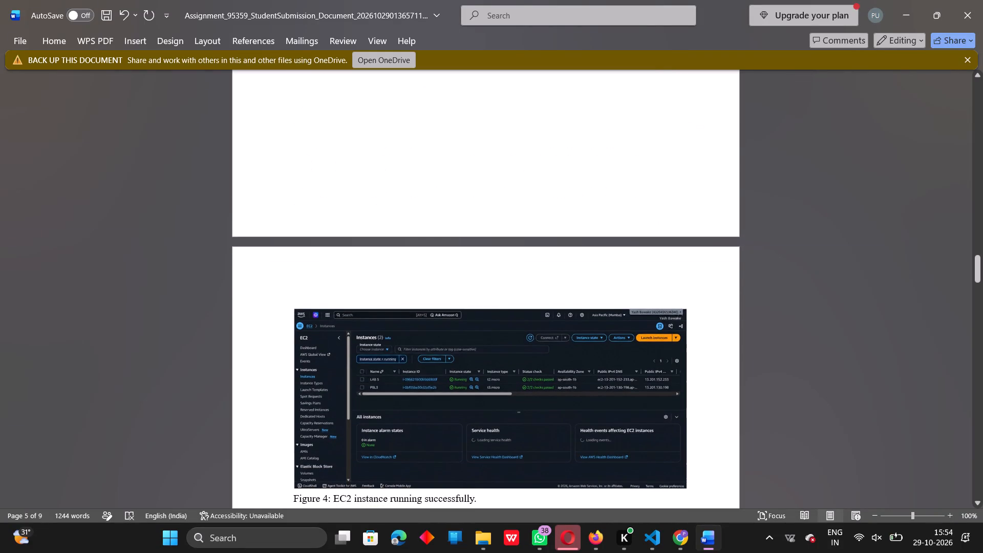
{"action": "scroll", "coordinate": [555, 245], "scroll_direction": "down", "scroll_amount": 5}
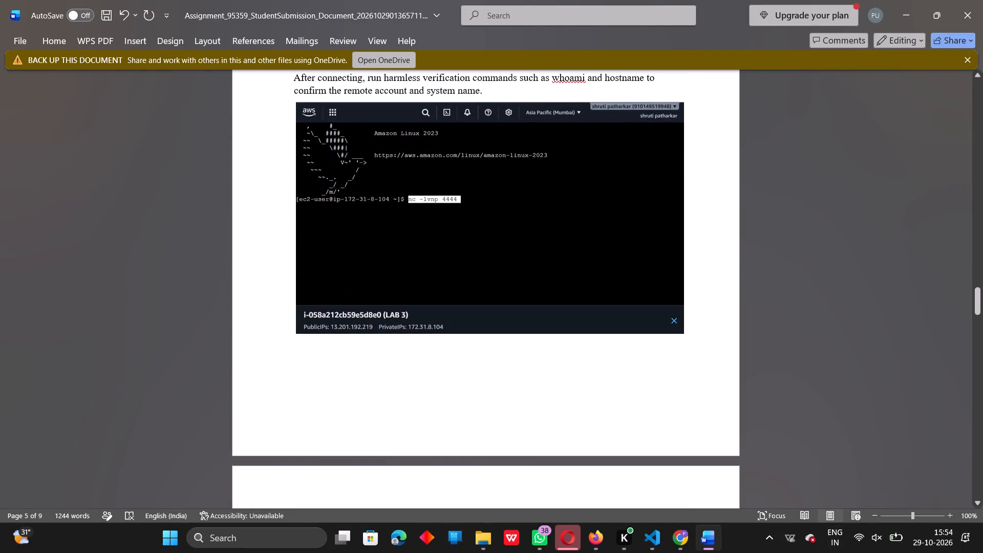
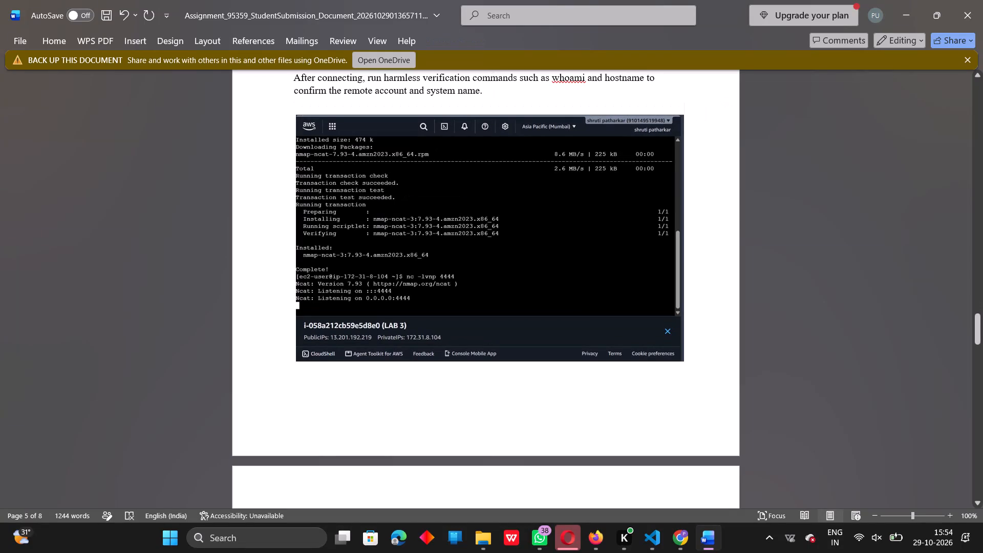
Paste the copied EC2 terminal screenshot above the Figure 5 caption on the successful SSH connection to the Linux instance.
{"action": "key", "text": "ctrl+v"}
{"action": "scroll", "coordinate": [601, 280], "scroll_direction": "down", "scroll_amount": 2}
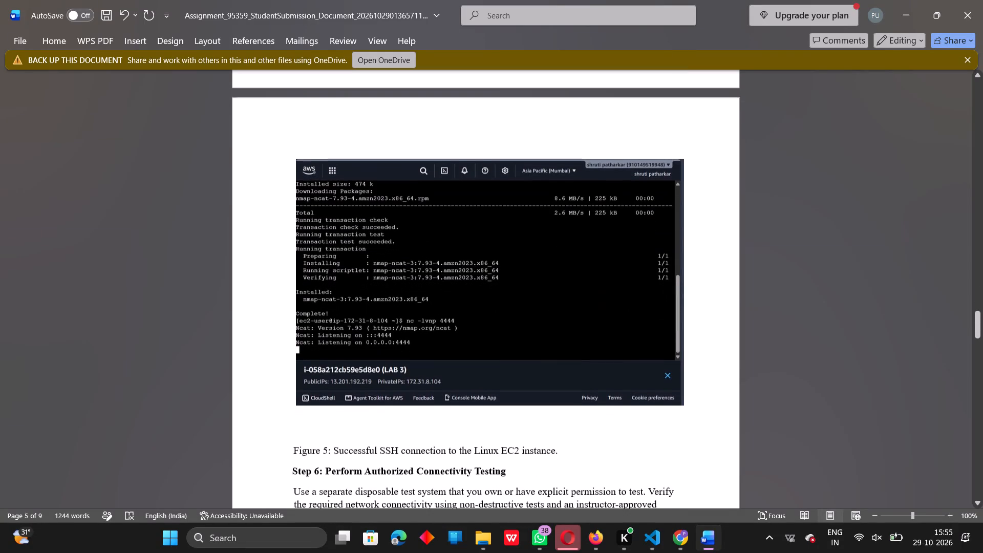
{"action": "scroll", "coordinate": [601, 280], "scroll_direction": "down", "scroll_amount": 1}
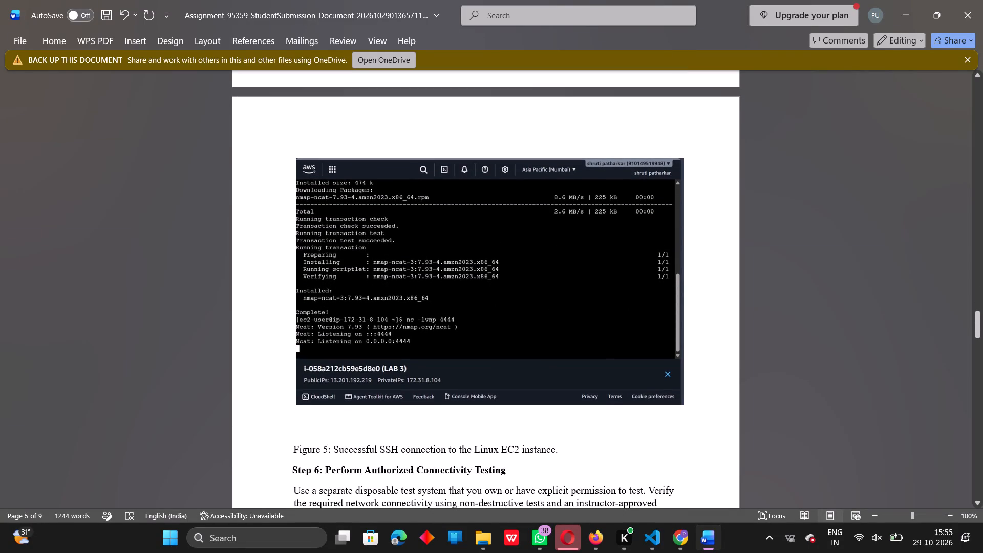
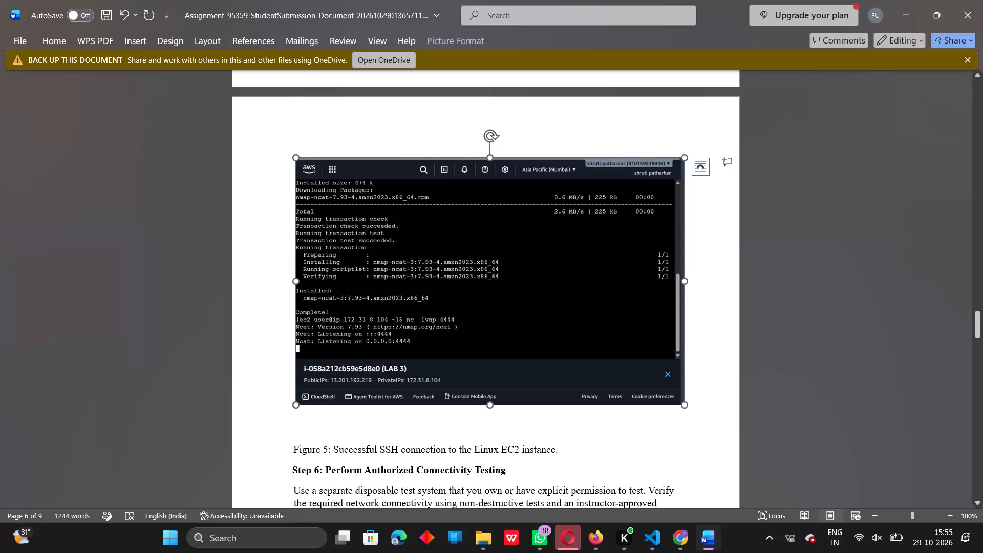
Replace the existing screenshot above the Figure 5 SSH connection caption with the copied terminal screenshot.
{"action": "key", "text": "BackSpace"}
{"action": "key", "text": "ctrl+v"}
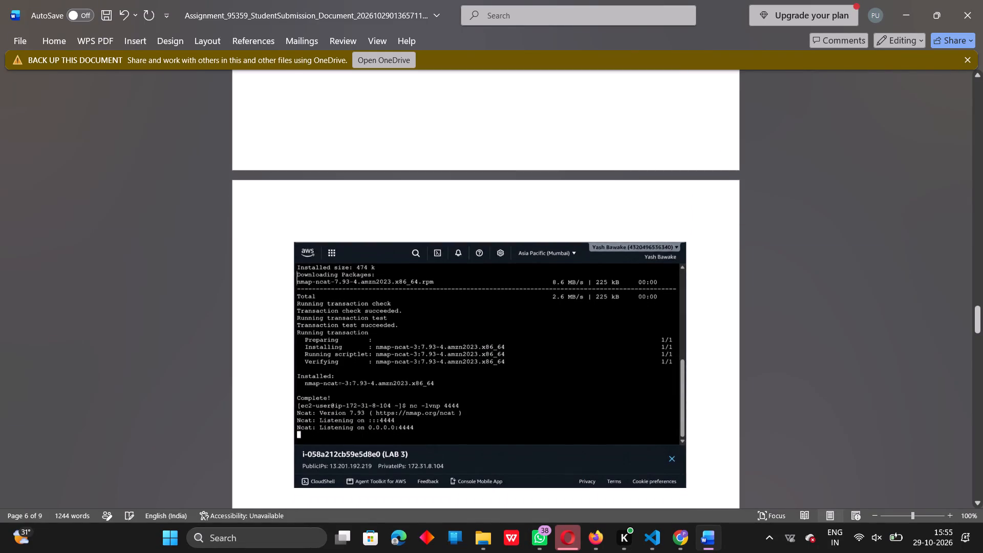
Delete the connectivity testing screenshot above the Figure 6 caption.
{"action": "scroll", "coordinate": [562, 319], "scroll_direction": "down", "scroll_amount": 8}
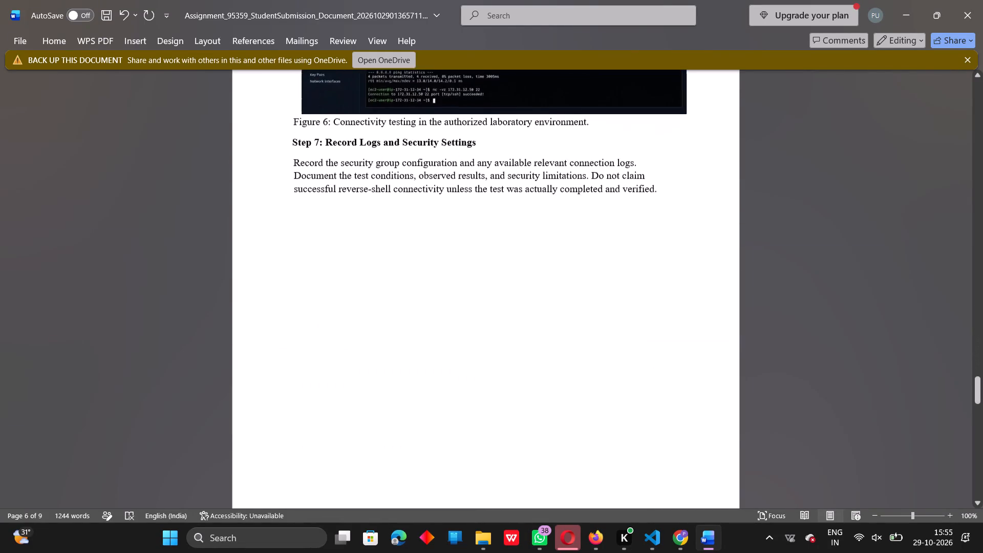
{"action": "scroll", "coordinate": [562, 319], "scroll_direction": "up", "scroll_amount": 2}
{"action": "left_click", "coordinate": [514, 252]}
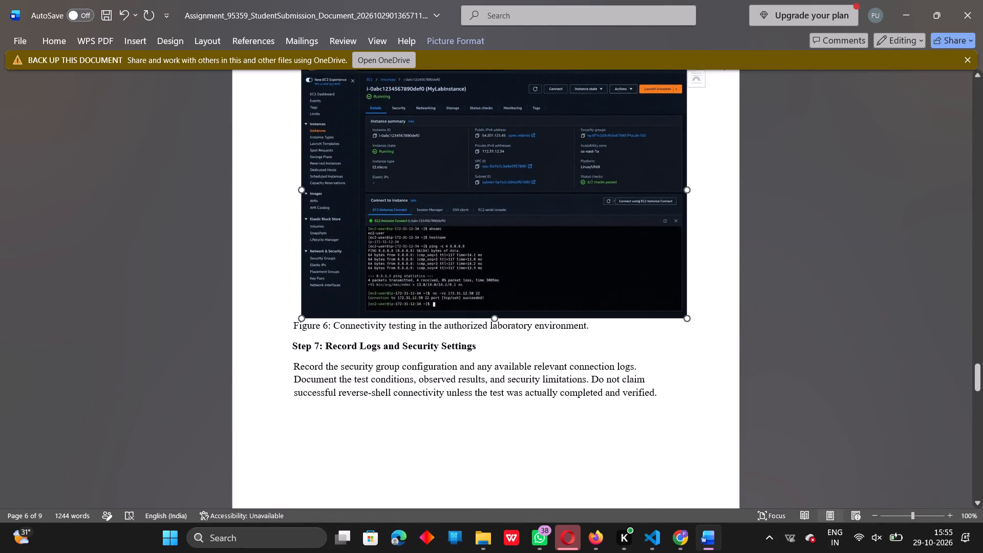
{"action": "key", "text": "BackSpace"}
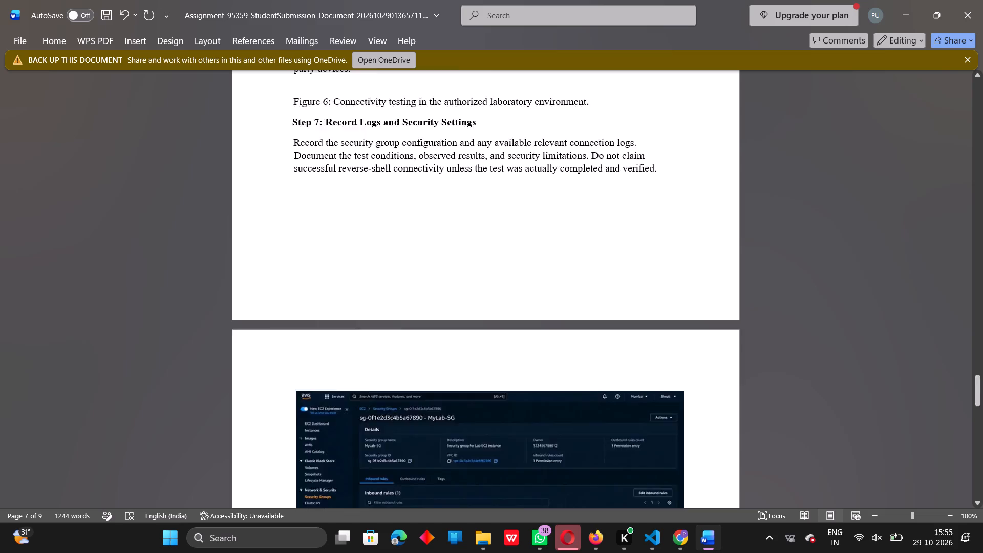
Select the security group screenshot above the Figure 7 caption on security configuration and test evidence.
{"action": "left_click", "coordinate": [514, 252]}
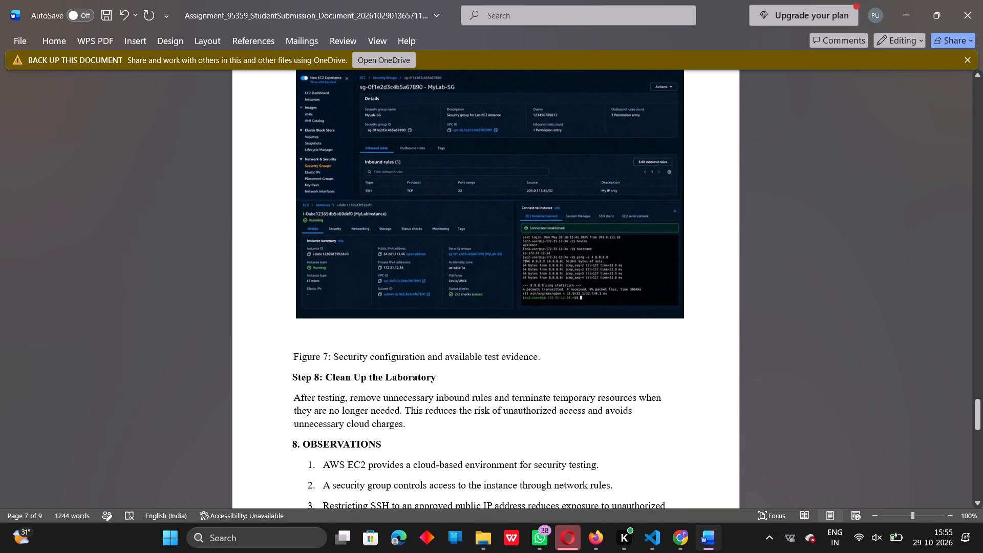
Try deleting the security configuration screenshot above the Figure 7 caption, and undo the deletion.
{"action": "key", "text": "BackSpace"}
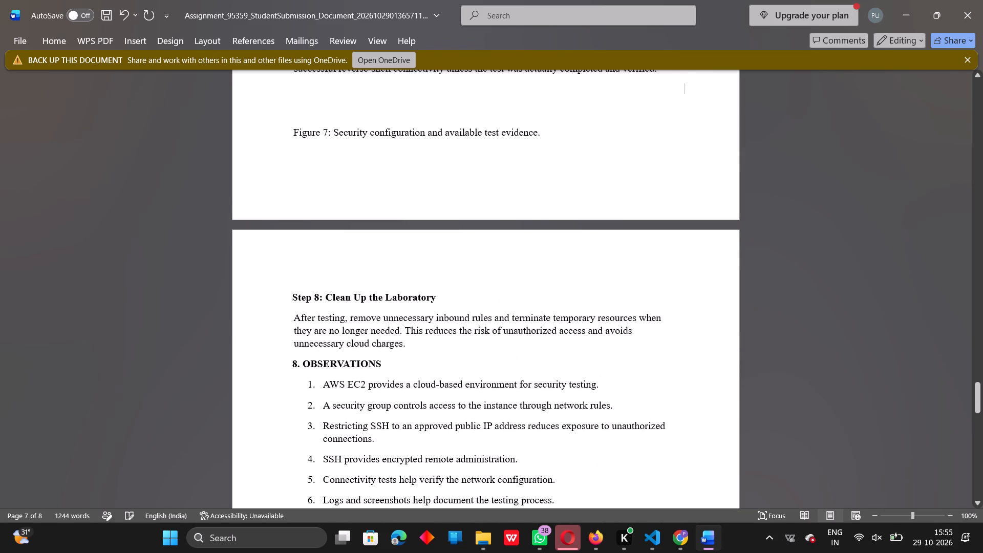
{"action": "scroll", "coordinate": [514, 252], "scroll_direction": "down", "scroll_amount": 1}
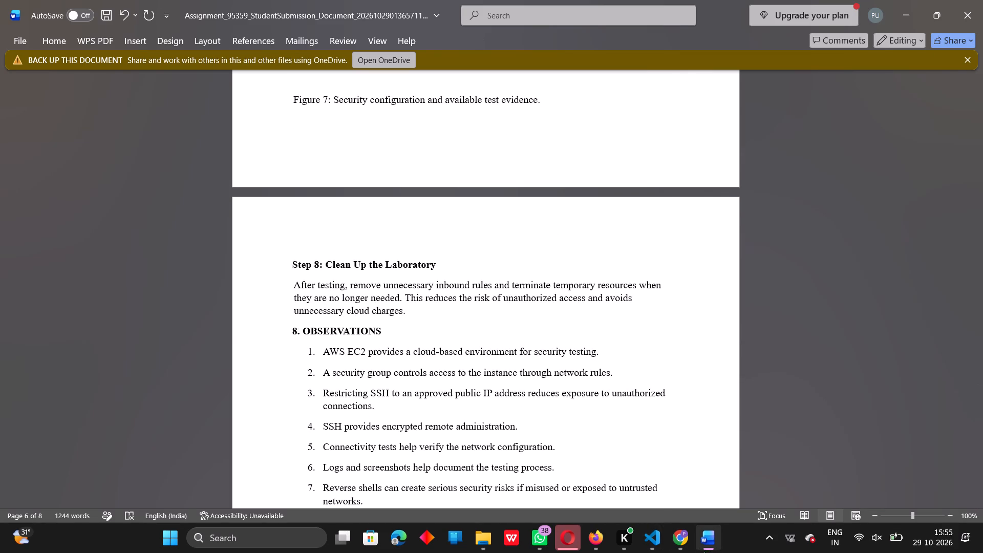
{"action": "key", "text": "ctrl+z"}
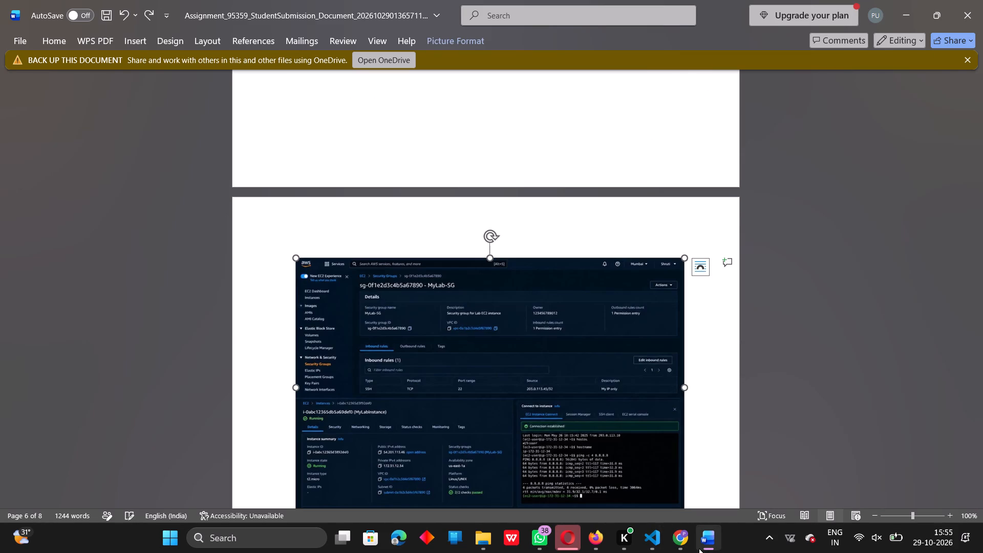
Look over the document from the Figure 5 SSH connection screenshot through the Figure 7 screenshot to the Observations section.
{"action": "scroll", "coordinate": [549, 172], "scroll_direction": "up", "scroll_amount": 3}
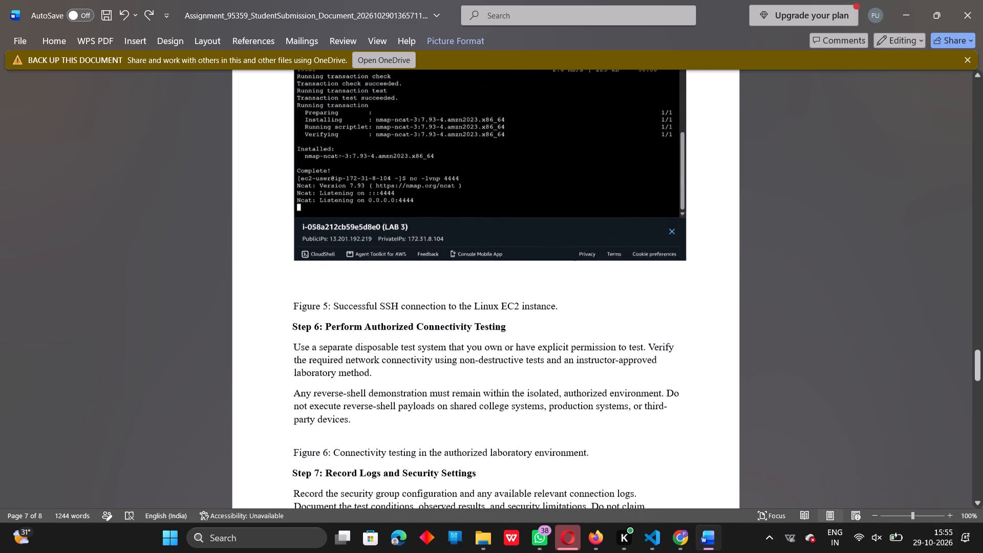
{"action": "scroll", "coordinate": [549, 172], "scroll_direction": "up", "scroll_amount": 3}
{"action": "scroll", "coordinate": [549, 172], "scroll_direction": "down", "scroll_amount": 1}
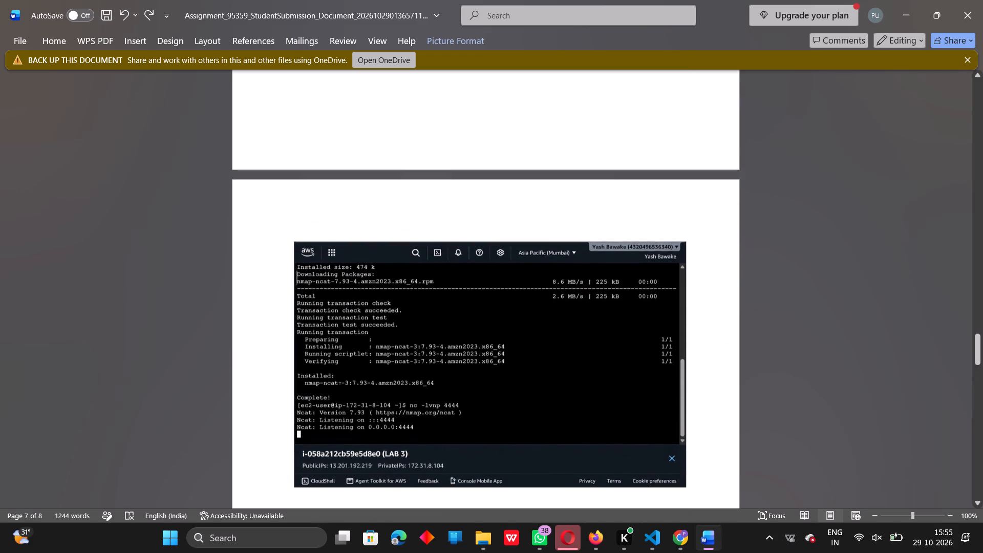
{"action": "scroll", "coordinate": [549, 172], "scroll_direction": "down", "scroll_amount": 3}
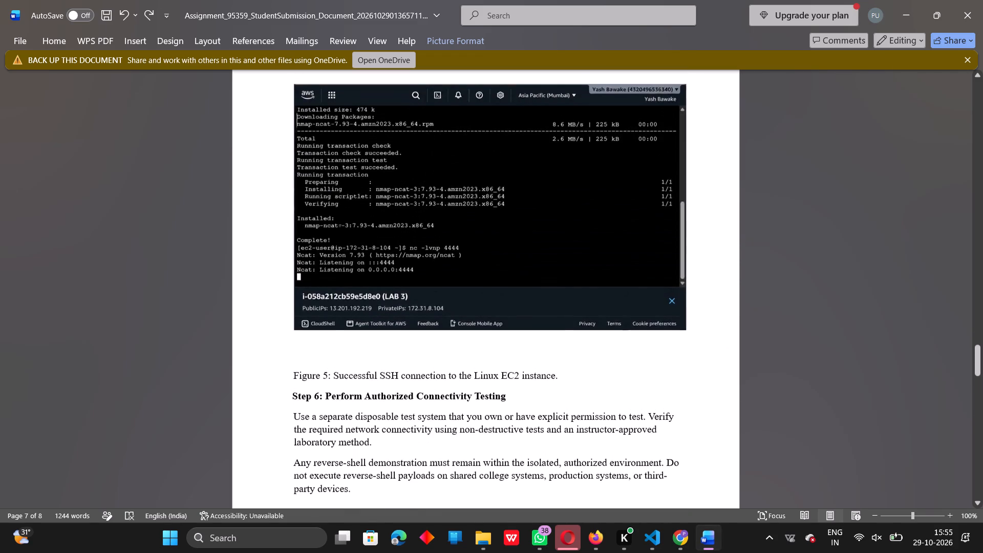
{"action": "scroll", "coordinate": [549, 172], "scroll_direction": "down", "scroll_amount": 2}
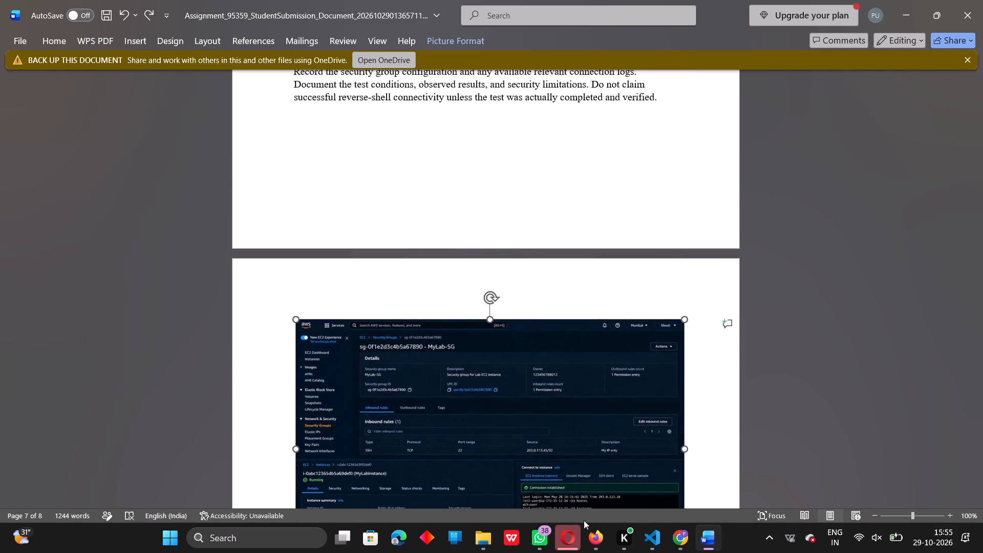
{"action": "scroll", "coordinate": [584, 520], "scroll_direction": "down", "scroll_amount": 6}
{"action": "scroll", "coordinate": [477, 323], "scroll_direction": "down", "scroll_amount": 1}
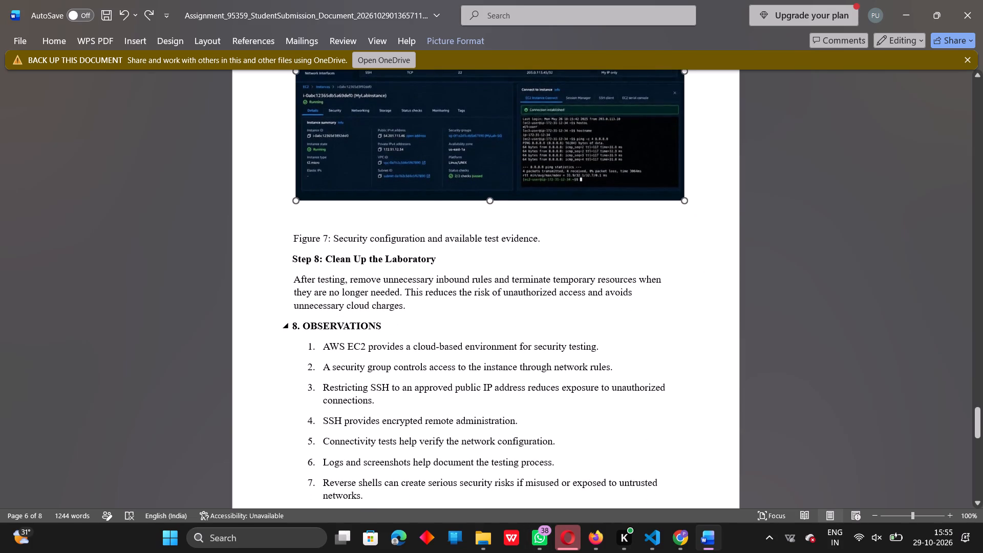
{"action": "scroll", "coordinate": [477, 323], "scroll_direction": "down", "scroll_amount": 1}
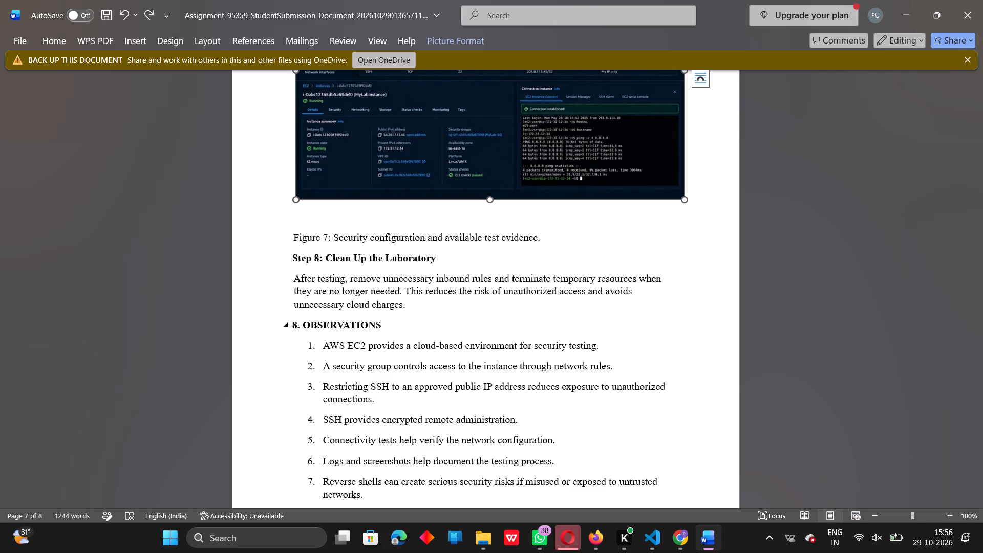
{"action": "scroll", "coordinate": [477, 323], "scroll_direction": "up", "scroll_amount": 2}
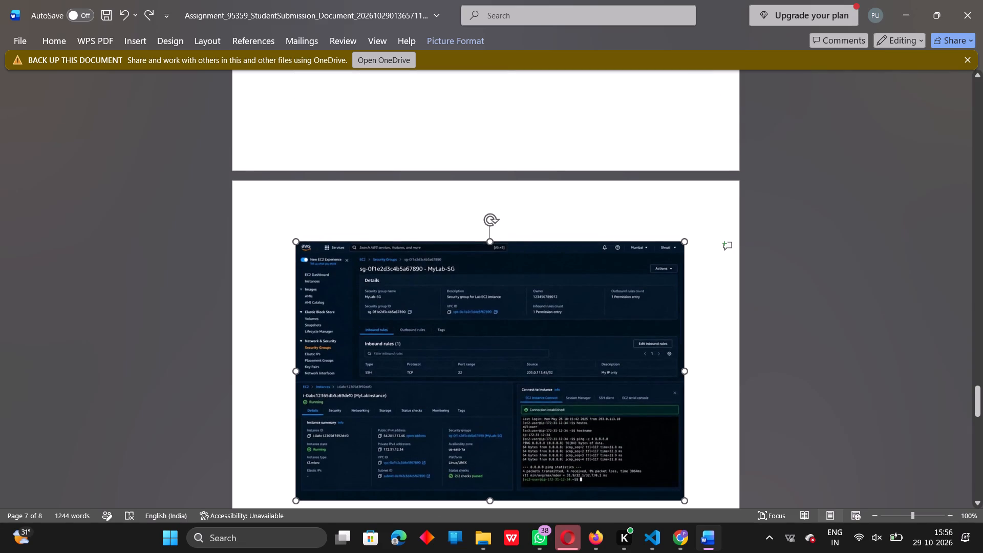
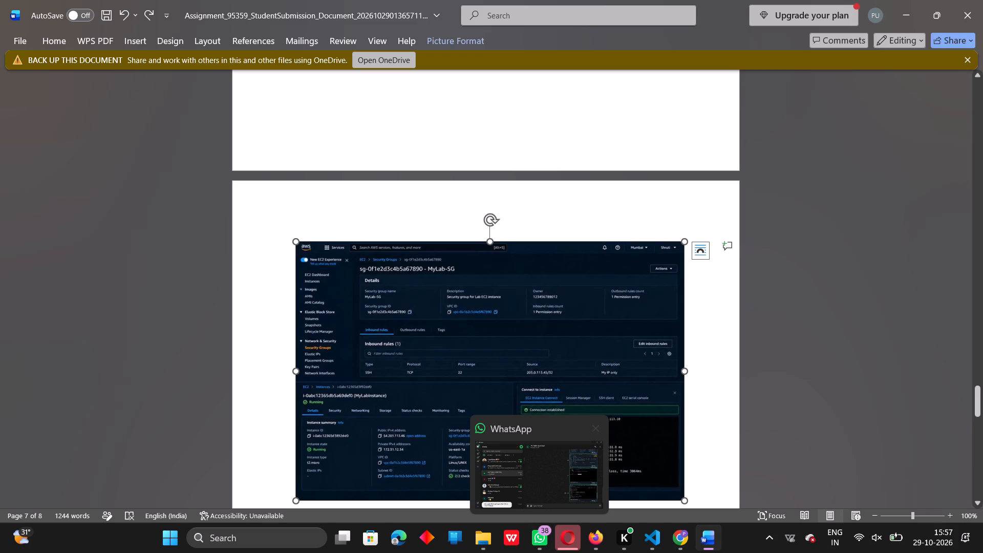
Review the document from the title and Aim through the Procedure steps, checking the Figure 1, Figure 4 and terminal screenshots.
{"action": "scroll", "coordinate": [484, 280], "scroll_direction": "up", "scroll_amount": 14}
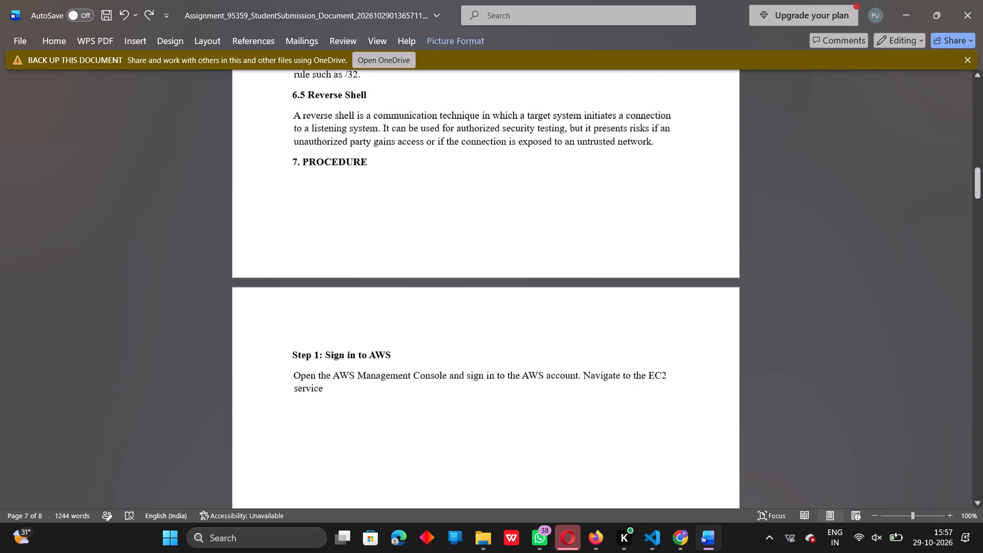
{"action": "scroll", "coordinate": [484, 280], "scroll_direction": "up", "scroll_amount": 4}
{"action": "scroll", "coordinate": [484, 280], "scroll_direction": "down", "scroll_amount": 1}
{"action": "scroll", "coordinate": [484, 280], "scroll_direction": "up", "scroll_amount": 2}
{"action": "scroll", "coordinate": [484, 280], "scroll_direction": "down", "scroll_amount": 1}
{"action": "scroll", "coordinate": [484, 280], "scroll_direction": "up", "scroll_amount": 9}
{"action": "scroll", "coordinate": [484, 280], "scroll_direction": "down", "scroll_amount": 1}
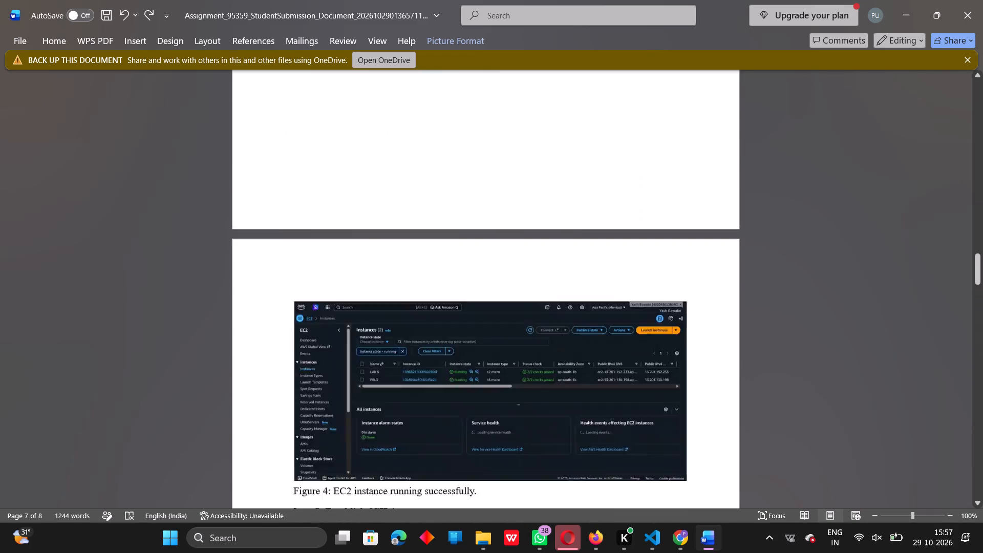
{"action": "scroll", "coordinate": [484, 280], "scroll_direction": "down", "scroll_amount": 2}
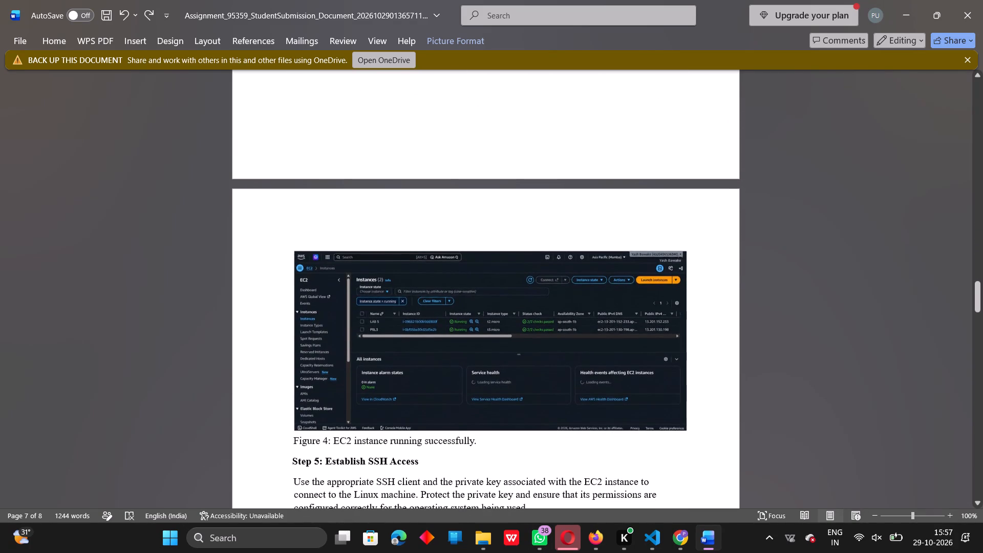
{"action": "scroll", "coordinate": [484, 280], "scroll_direction": "down", "scroll_amount": 3}
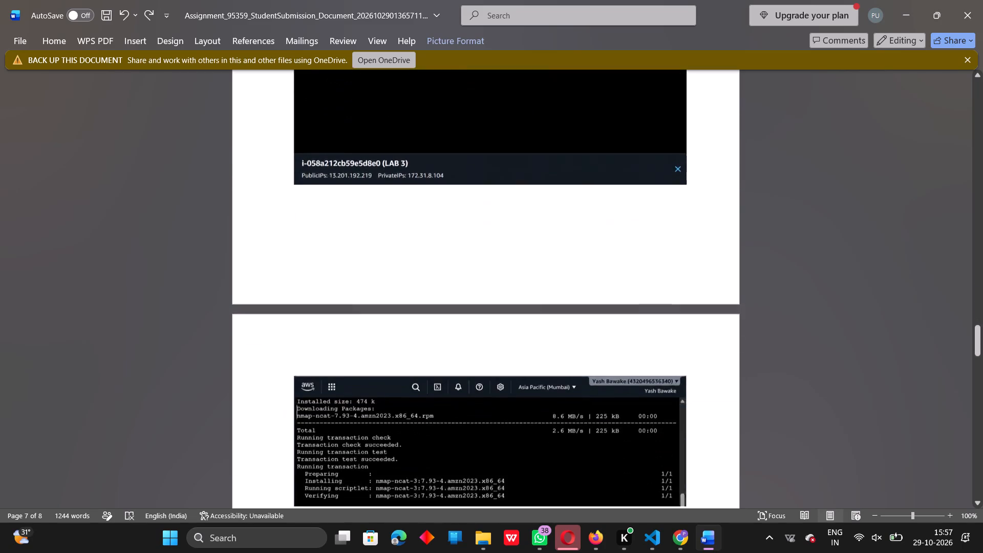
{"action": "scroll", "coordinate": [484, 280], "scroll_direction": "down", "scroll_amount": 3}
{"action": "scroll", "coordinate": [484, 280], "scroll_direction": "up", "scroll_amount": 20}
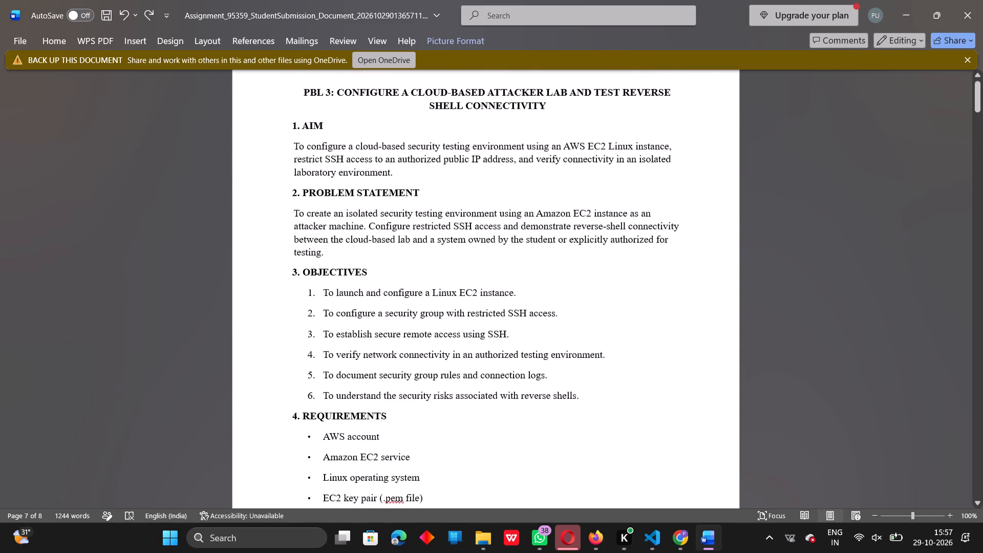
{"action": "scroll", "coordinate": [484, 280], "scroll_direction": "up", "scroll_amount": 6}
{"action": "scroll", "coordinate": [484, 280], "scroll_direction": "down", "scroll_amount": 8}
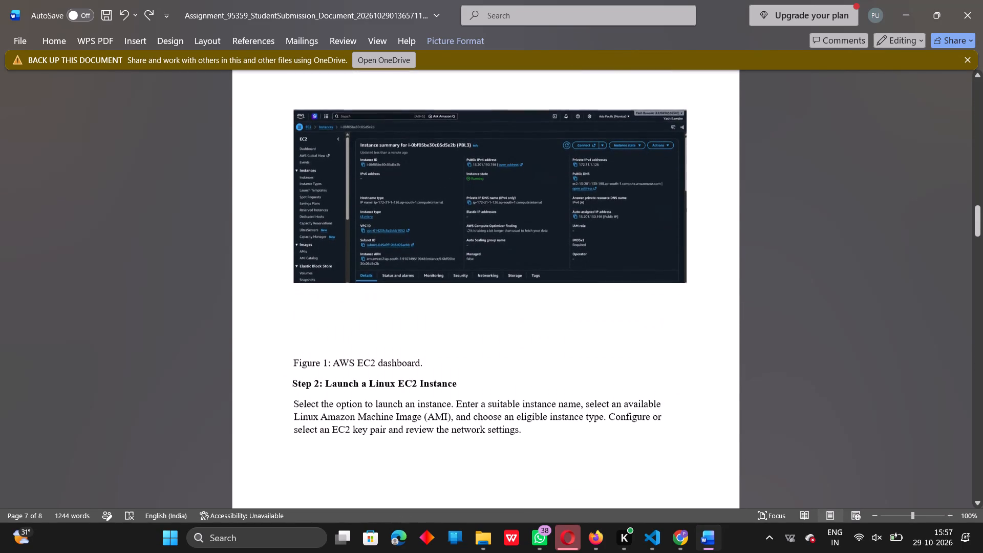
Review the procedure pages from Step 1 through the Step 5 SSH screenshots, checking the figure screenshots, captions and blank gaps.
{"action": "scroll", "coordinate": [625, 296], "scroll_direction": "down", "scroll_amount": 1}
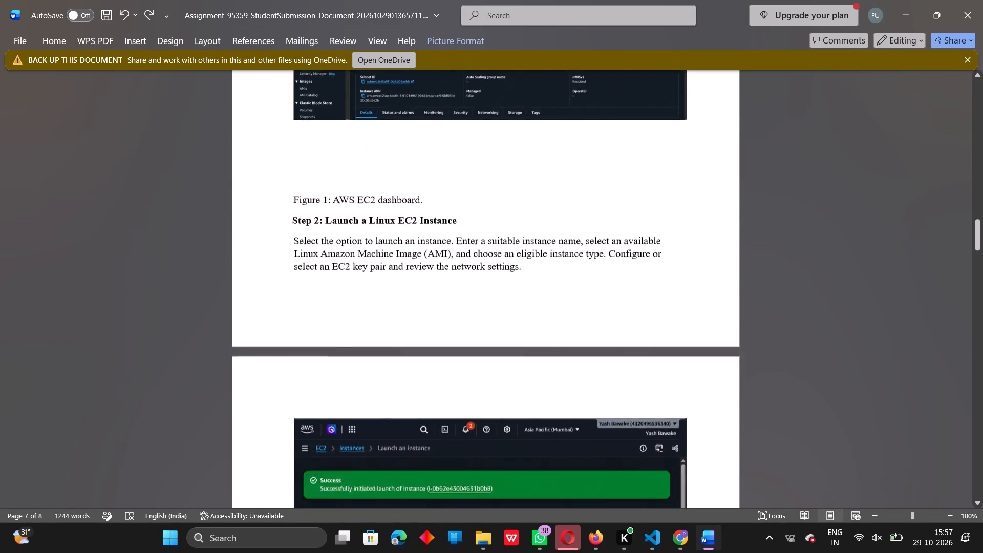
{"action": "scroll", "coordinate": [625, 296], "scroll_direction": "down", "scroll_amount": 3}
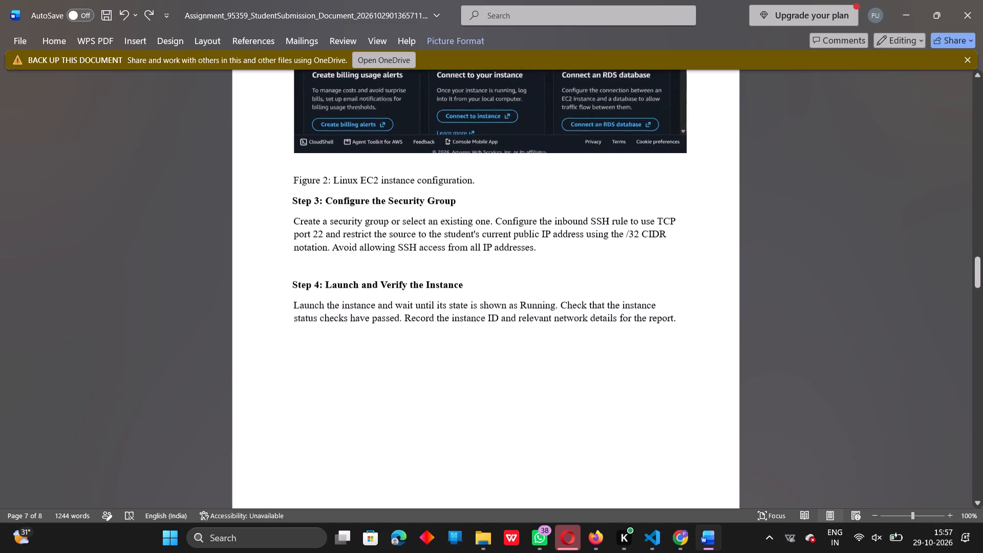
{"action": "scroll", "coordinate": [625, 296], "scroll_direction": "down", "scroll_amount": 3}
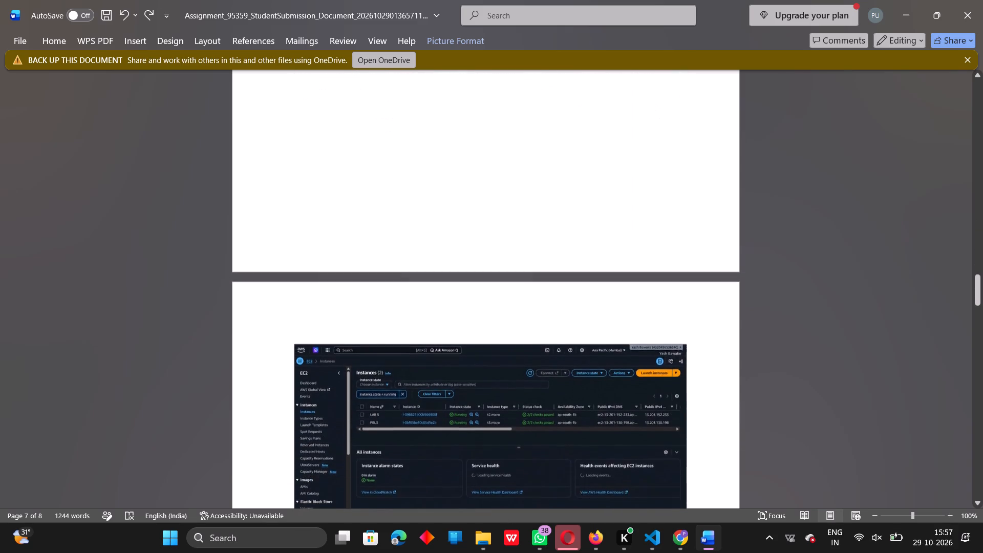
{"action": "scroll", "coordinate": [625, 296], "scroll_direction": "down", "scroll_amount": 3}
{"action": "scroll", "coordinate": [625, 296], "scroll_direction": "up", "scroll_amount": 1}
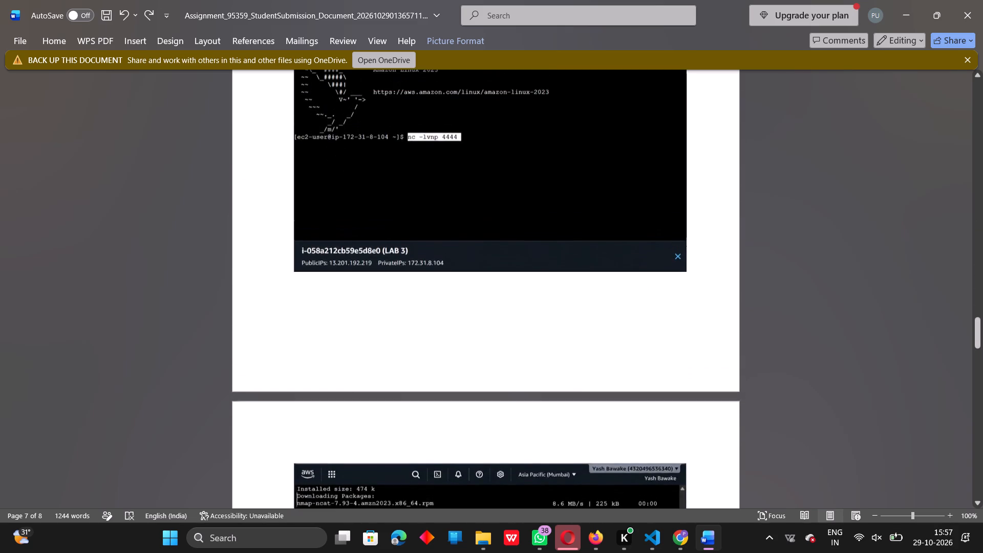
{"action": "scroll", "coordinate": [625, 296], "scroll_direction": "up", "scroll_amount": 2}
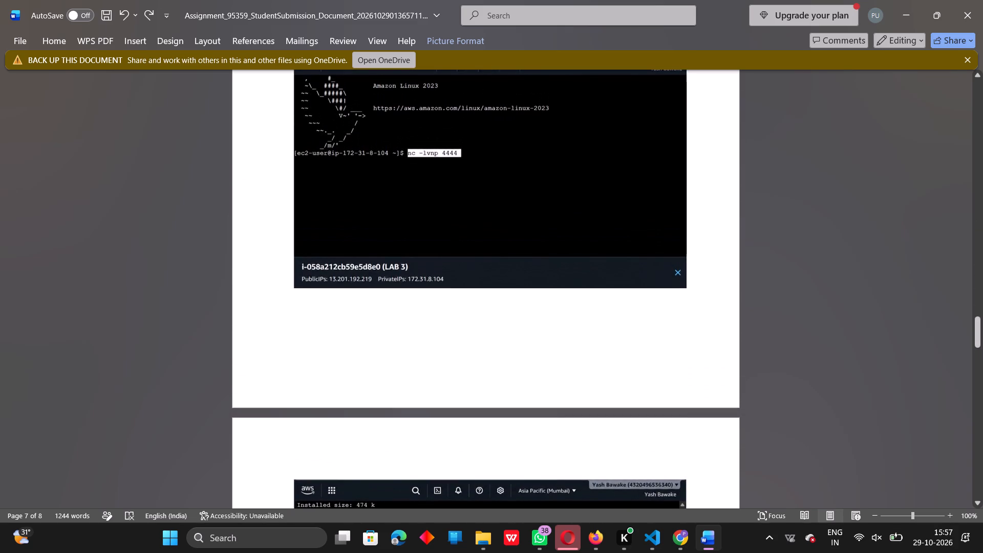
{"action": "scroll", "coordinate": [625, 296], "scroll_direction": "up", "scroll_amount": 1}
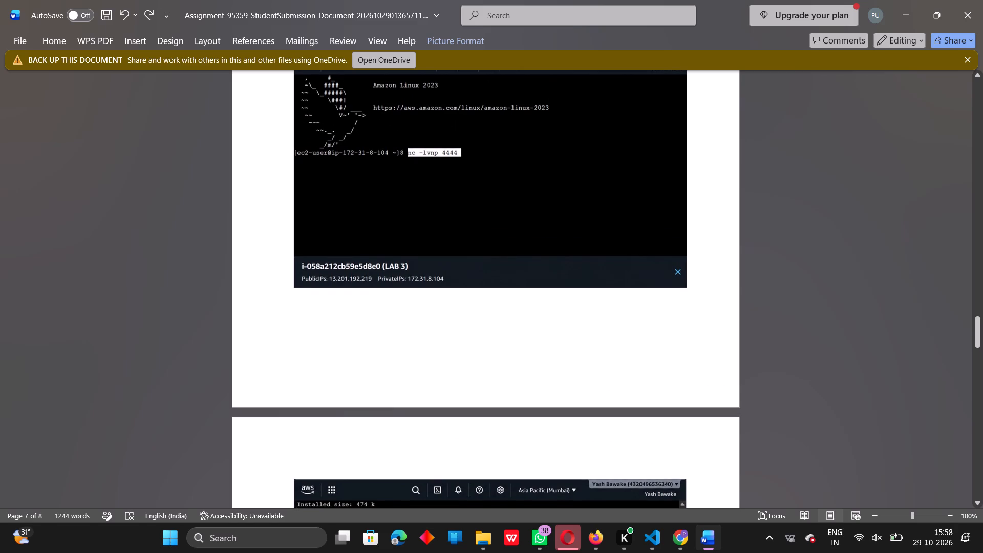
{"action": "scroll", "coordinate": [625, 296], "scroll_direction": "up", "scroll_amount": 4}
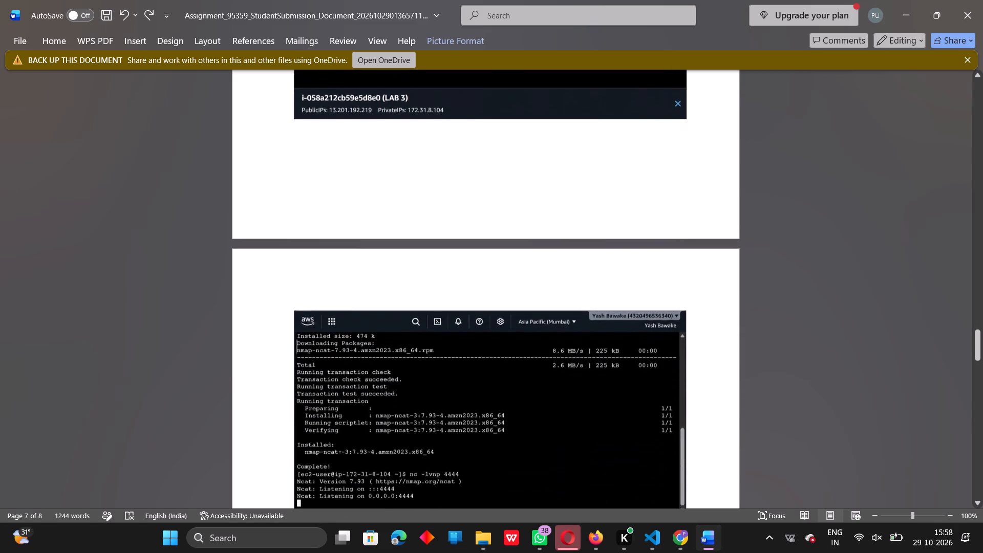
{"action": "scroll", "coordinate": [625, 296], "scroll_direction": "up", "scroll_amount": 4}
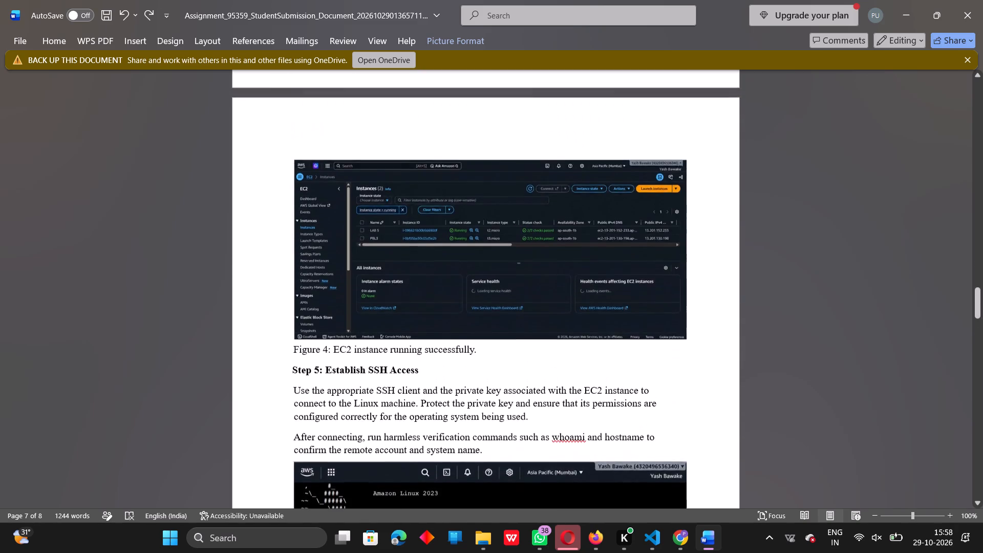
{"action": "scroll", "coordinate": [625, 296], "scroll_direction": "up", "scroll_amount": 3}
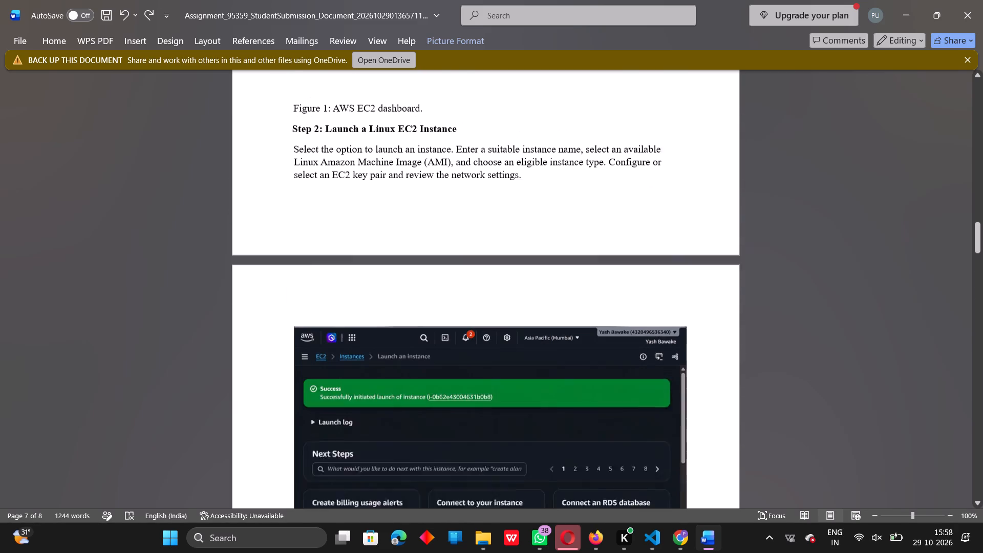
{"action": "scroll", "coordinate": [625, 296], "scroll_direction": "up", "scroll_amount": 7}
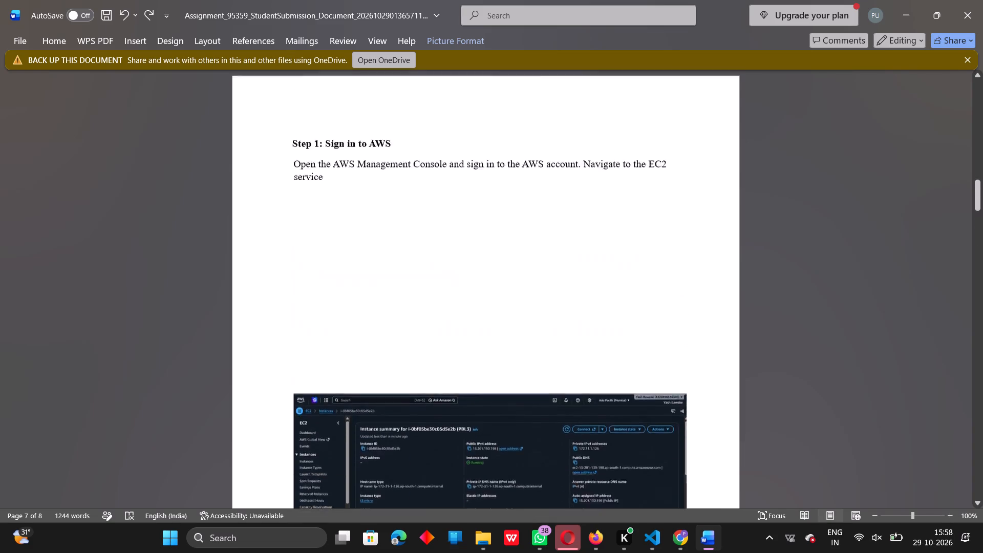
{"action": "scroll", "coordinate": [625, 296], "scroll_direction": "up", "scroll_amount": 2}
{"action": "scroll", "coordinate": [625, 296], "scroll_direction": "down", "scroll_amount": 3}
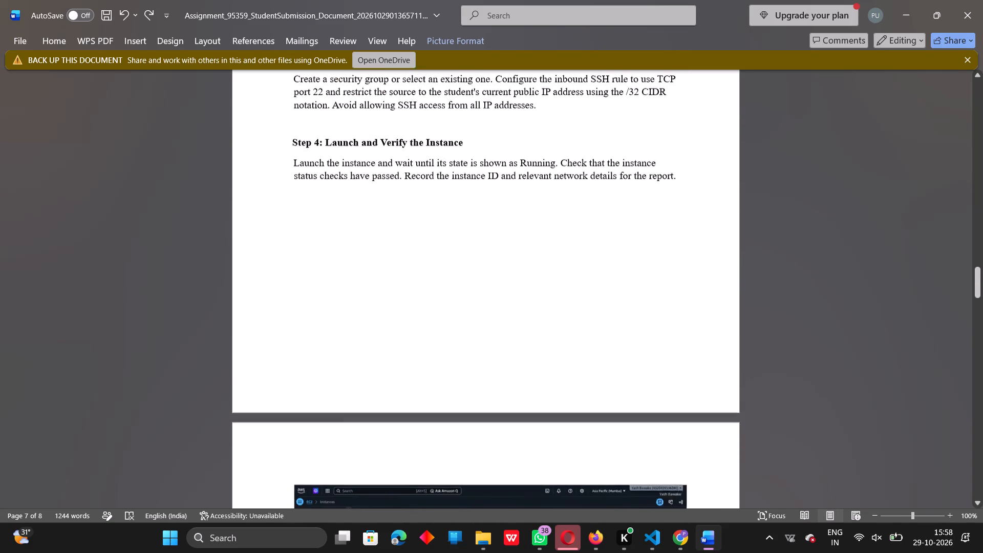
{"action": "scroll", "coordinate": [625, 296], "scroll_direction": "down", "scroll_amount": 2}
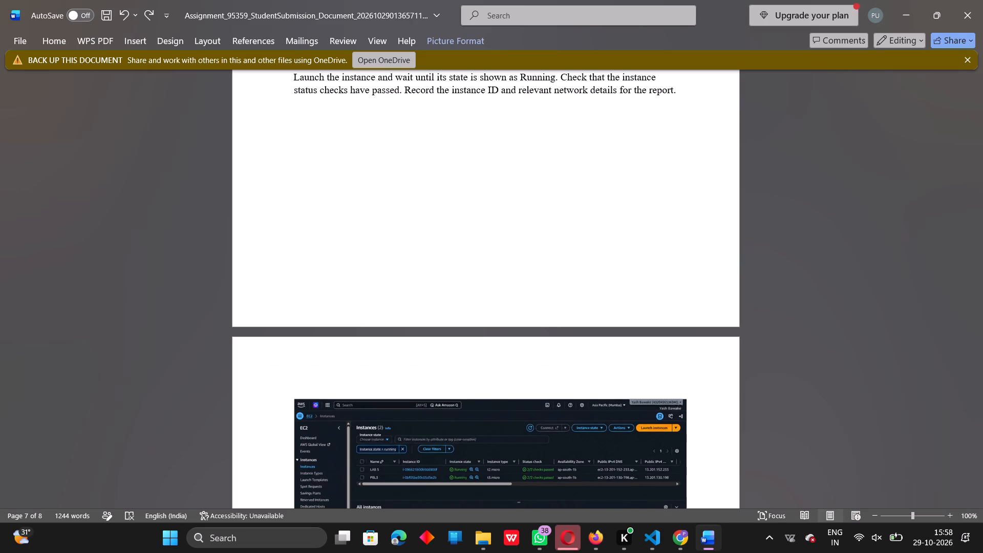
{"action": "scroll", "coordinate": [625, 296], "scroll_direction": "up", "scroll_amount": 8}
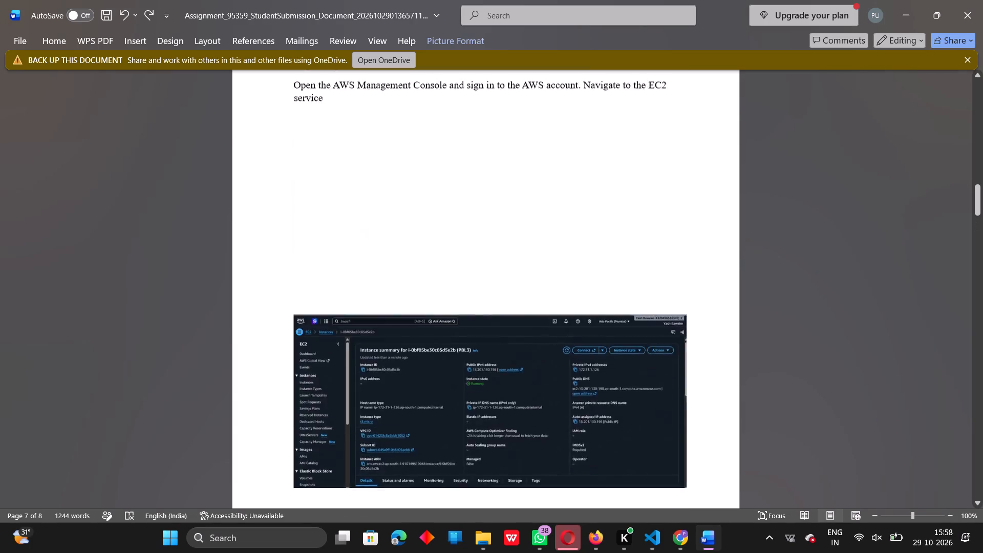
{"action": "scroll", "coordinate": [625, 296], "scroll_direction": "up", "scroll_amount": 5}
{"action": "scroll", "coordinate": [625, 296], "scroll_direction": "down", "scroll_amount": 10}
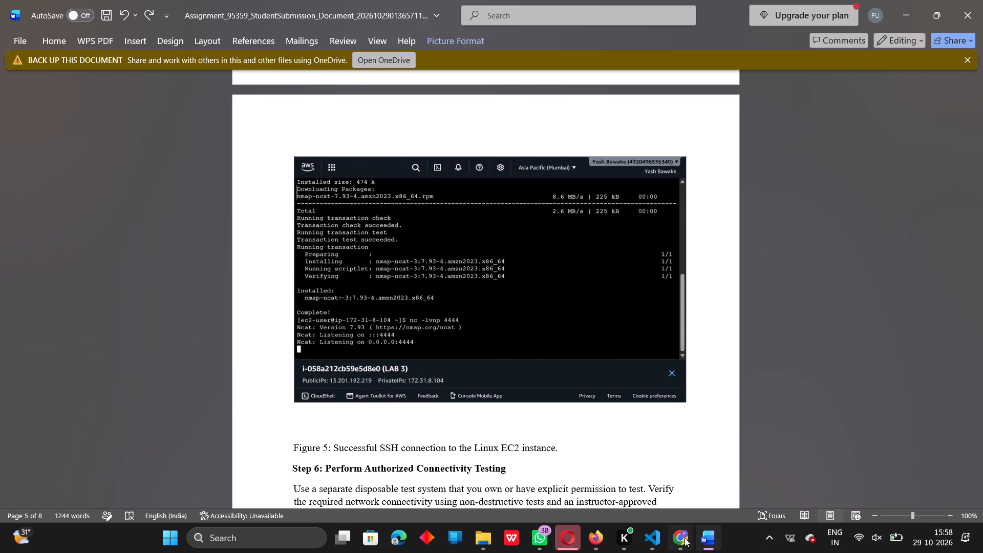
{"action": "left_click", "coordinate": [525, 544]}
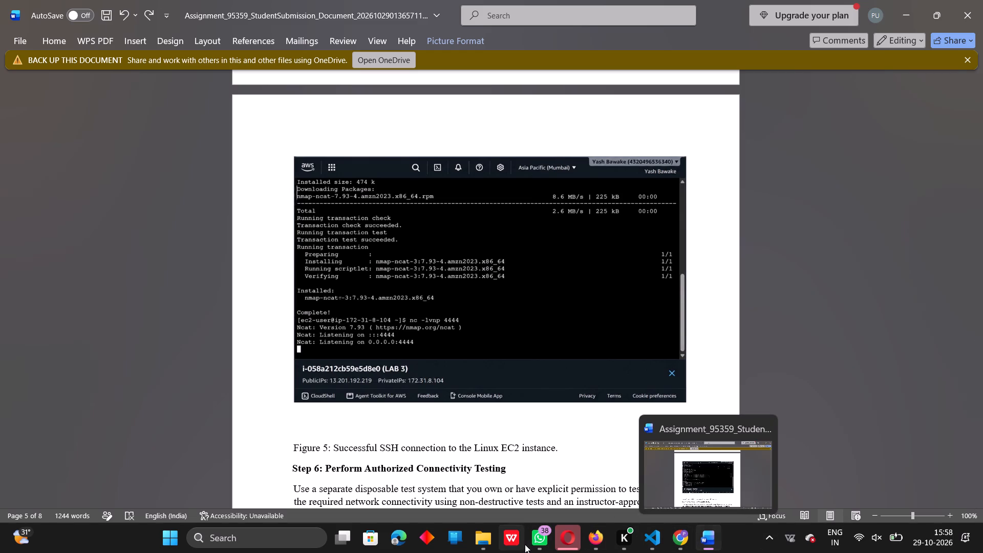
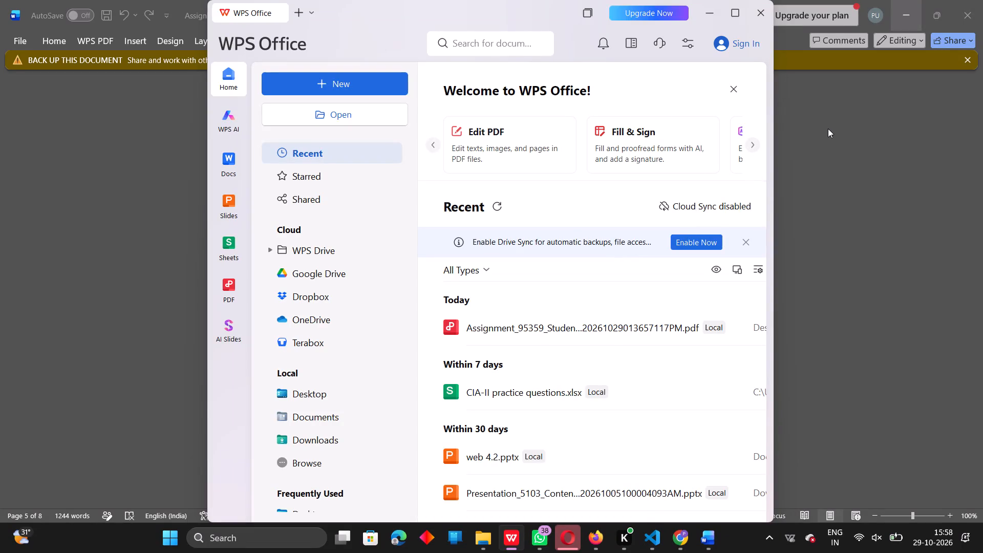
Switch to the Word document and undo the last change made to the Figure 6 connectivity testing screenshot.
{"action": "left_click", "coordinate": [831, 131]}
{"action": "scroll", "coordinate": [506, 335], "scroll_direction": "down", "scroll_amount": 20}
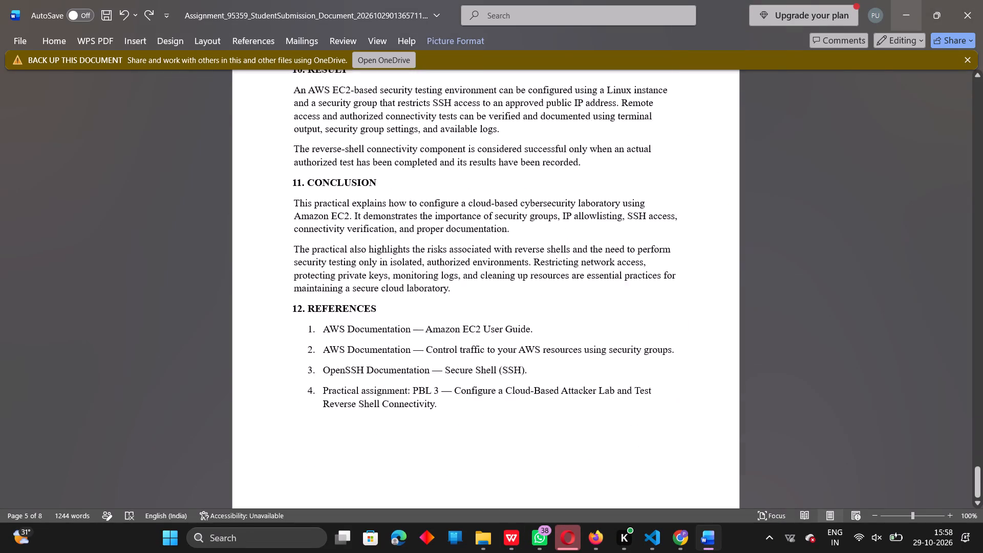
{"action": "scroll", "coordinate": [506, 335], "scroll_direction": "down", "scroll_amount": 3}
{"action": "scroll", "coordinate": [538, 257], "scroll_direction": "down", "scroll_amount": 3}
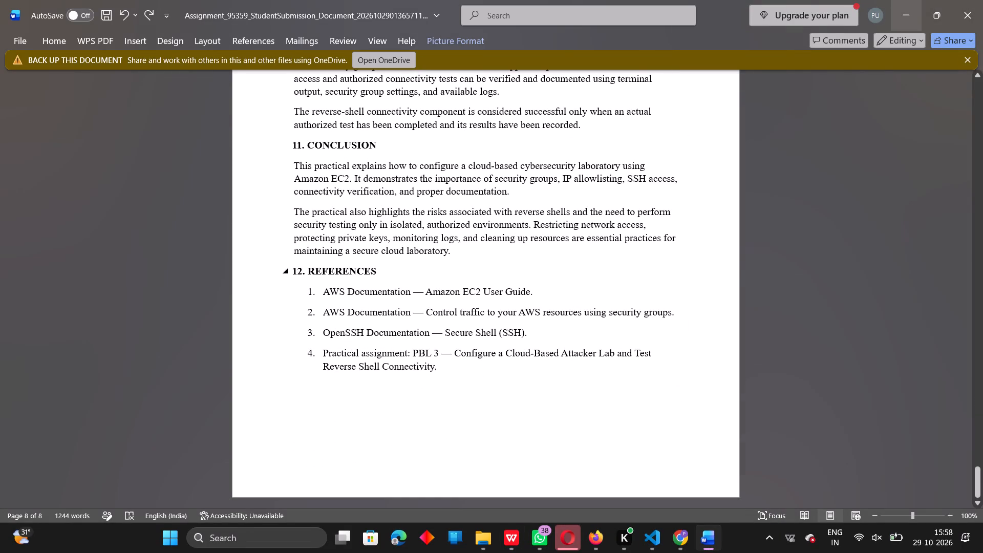
{"action": "key", "text": "ctrl+z"}
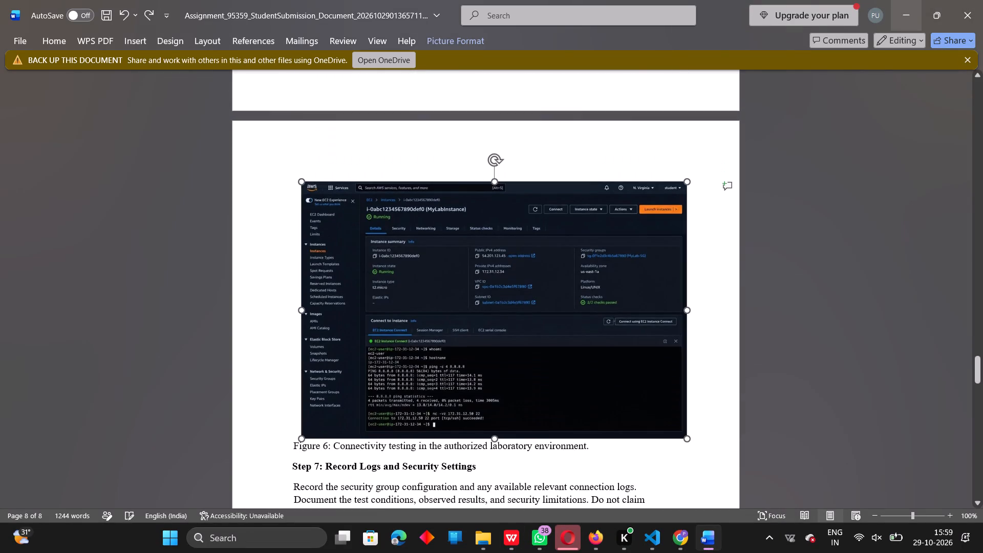
Replace the security configuration screenshot above the Figure 7 caption with the copied screenshot of the running instance and its connectivity test.
{"action": "scroll", "coordinate": [631, 320], "scroll_direction": "down", "scroll_amount": 9}
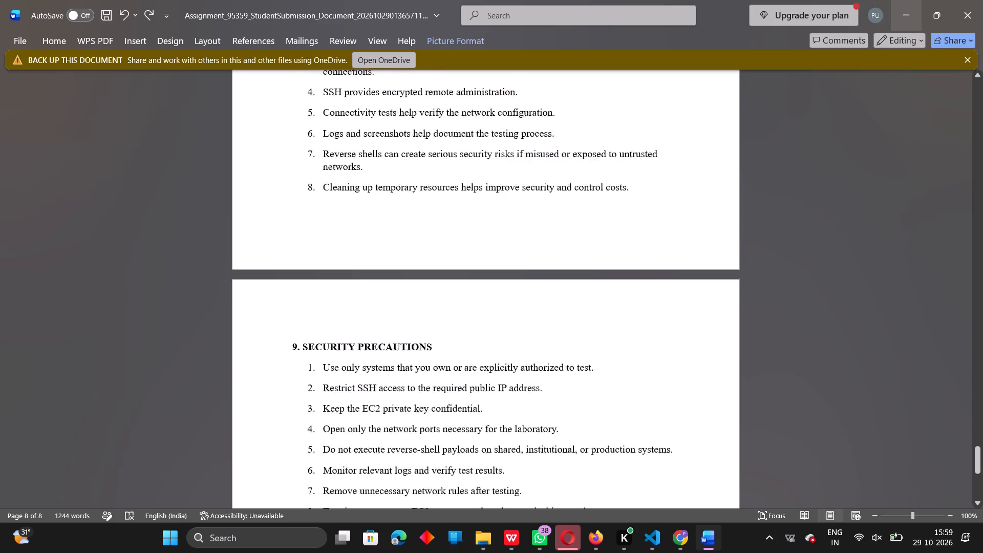
{"action": "scroll", "coordinate": [631, 320], "scroll_direction": "down", "scroll_amount": 5}
{"action": "scroll", "coordinate": [631, 320], "scroll_direction": "up", "scroll_amount": 2}
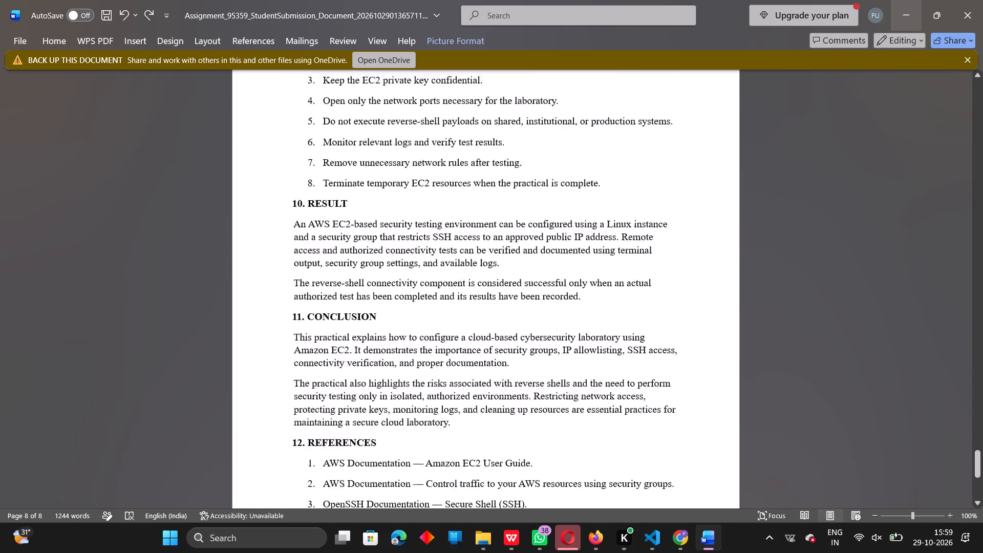
{"action": "scroll", "coordinate": [631, 320], "scroll_direction": "up", "scroll_amount": 7}
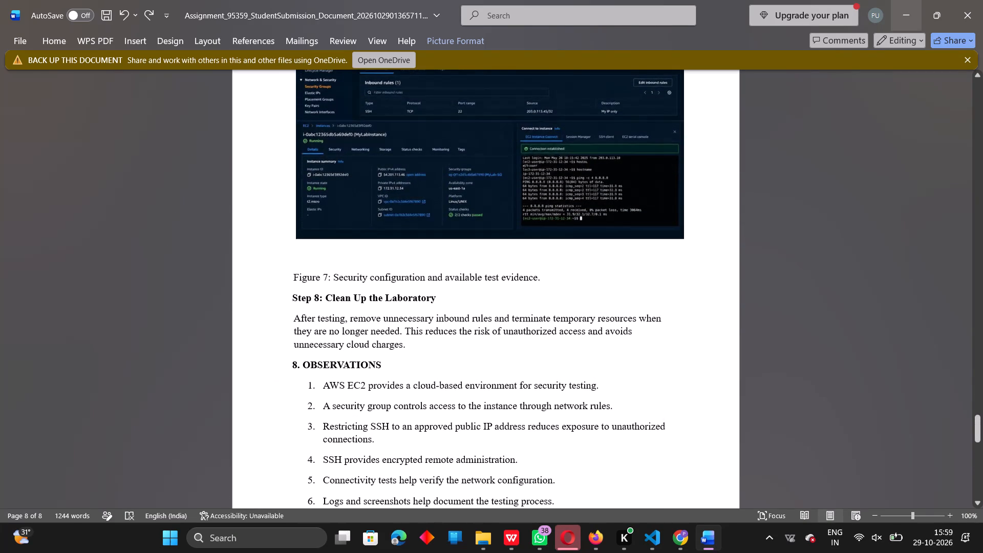
{"action": "scroll", "coordinate": [609, 288], "scroll_direction": "up", "scroll_amount": 1}
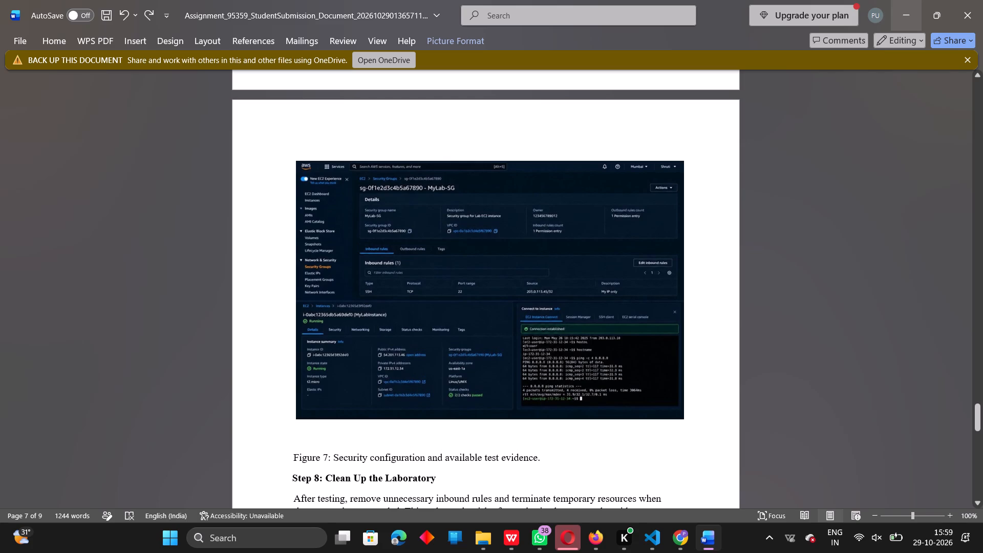
{"action": "left_click", "coordinate": [609, 288]}
{"action": "key", "text": "BackSpace"}
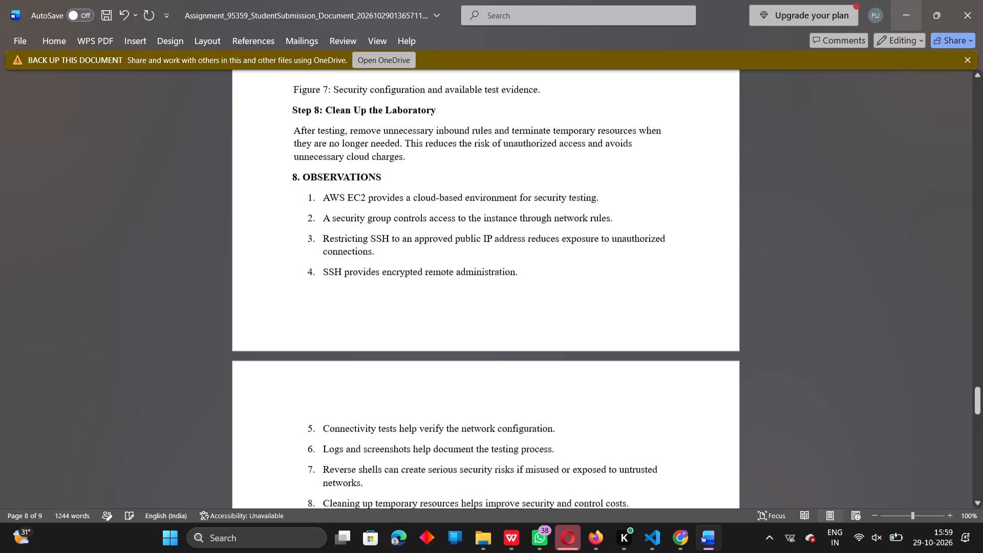
{"action": "key", "text": "ctrl+v"}
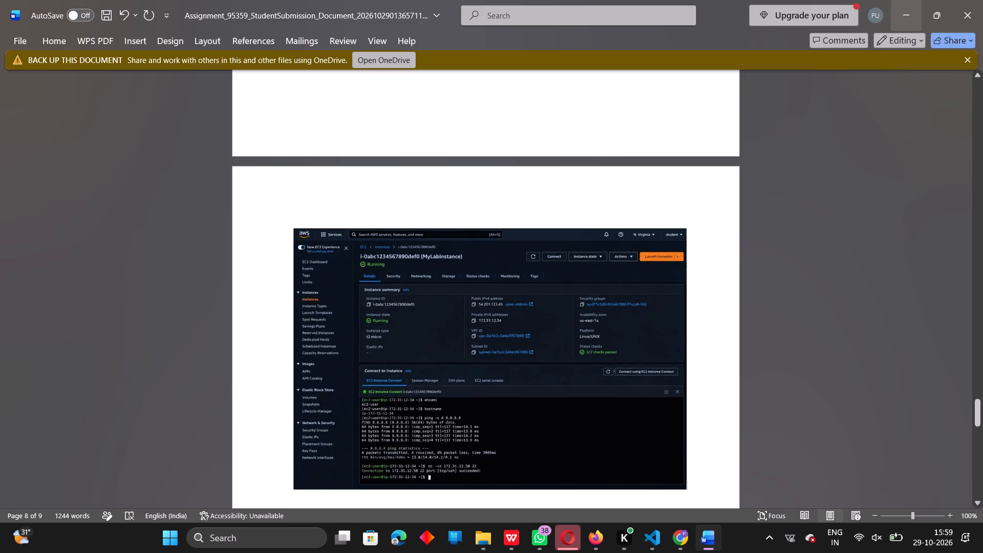
Compare the pasted Figure 7 screenshot with the Figure 6 connectivity testing screenshot and the page gap above it.
{"action": "scroll", "coordinate": [686, 289], "scroll_direction": "up", "scroll_amount": 2}
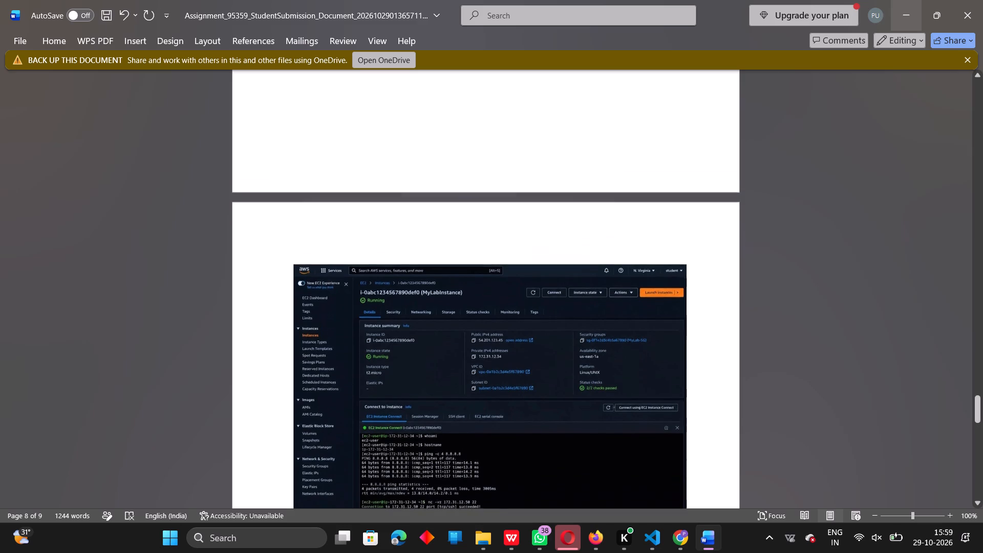
{"action": "scroll", "coordinate": [686, 289], "scroll_direction": "up", "scroll_amount": 3}
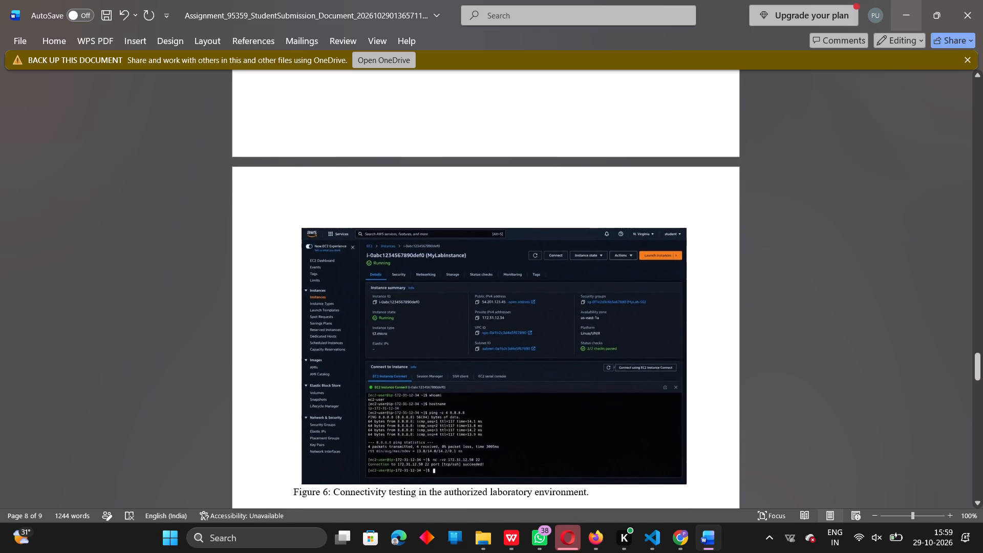
{"action": "scroll", "coordinate": [686, 289], "scroll_direction": "down", "scroll_amount": 1}
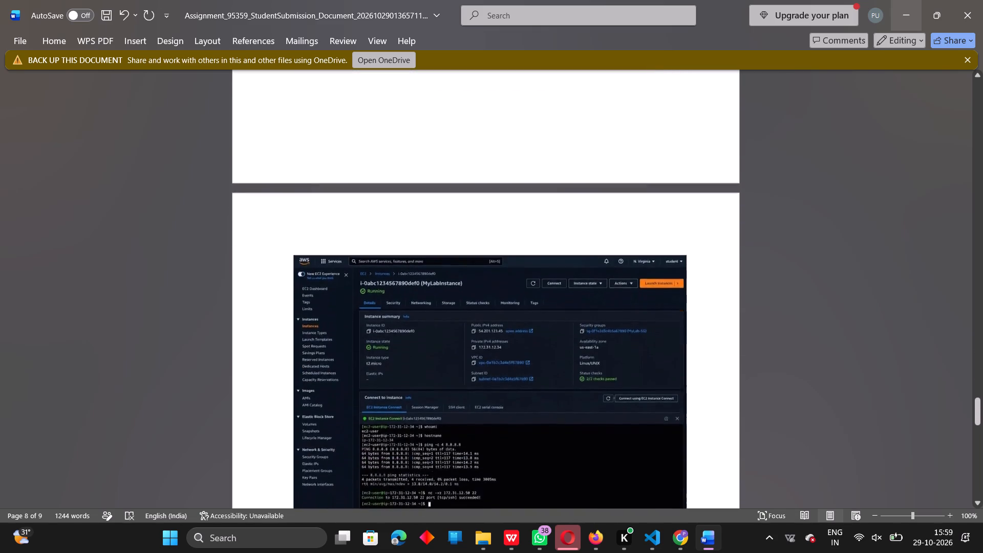
{"action": "scroll", "coordinate": [686, 289], "scroll_direction": "up", "scroll_amount": 1}
{"action": "scroll", "coordinate": [686, 289], "scroll_direction": "down", "scroll_amount": 1}
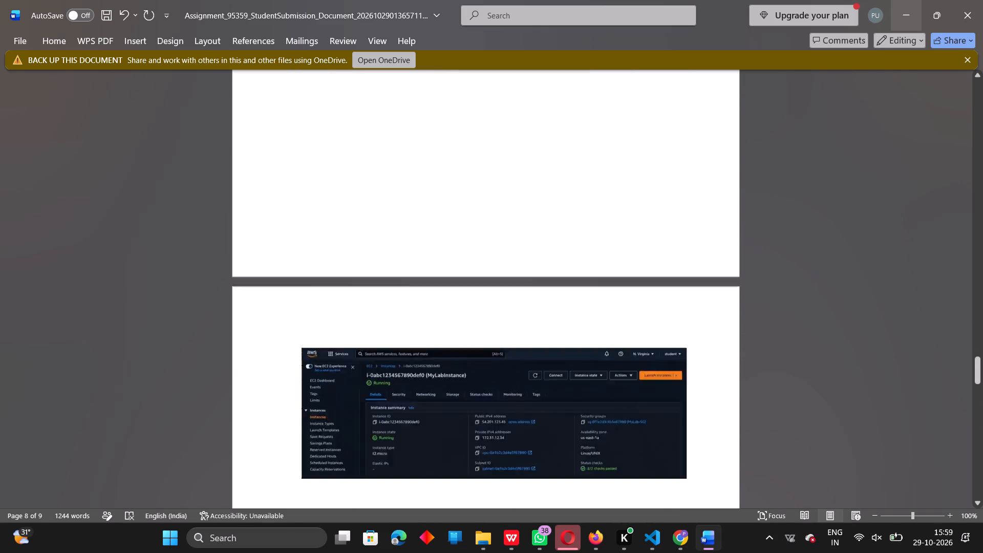
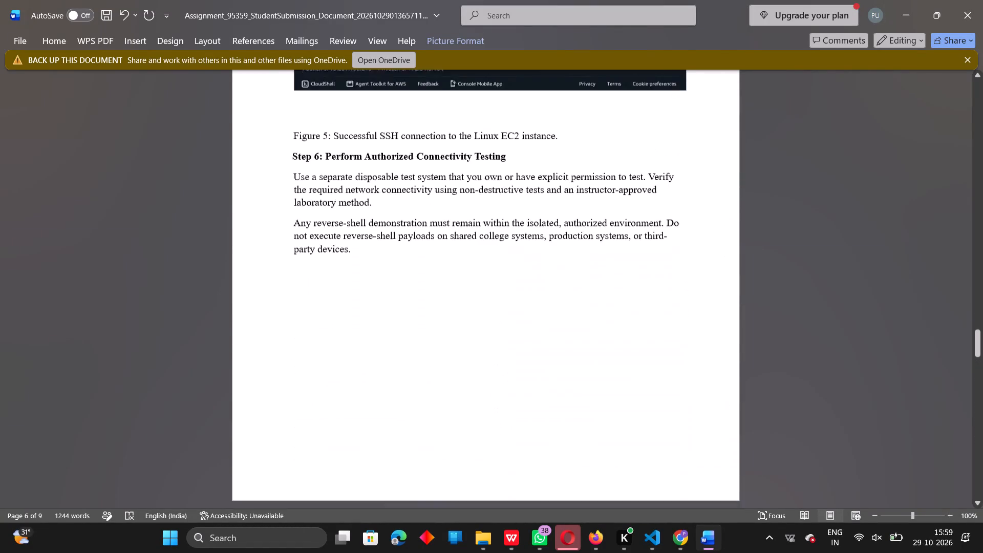
Review the document from the Step 5 SSH access section through the Conclusion and References, and return to the Figure 7 screenshot.
{"action": "scroll", "coordinate": [525, 256], "scroll_direction": "up", "scroll_amount": 4}
{"action": "scroll", "coordinate": [525, 256], "scroll_direction": "down", "scroll_amount": 1}
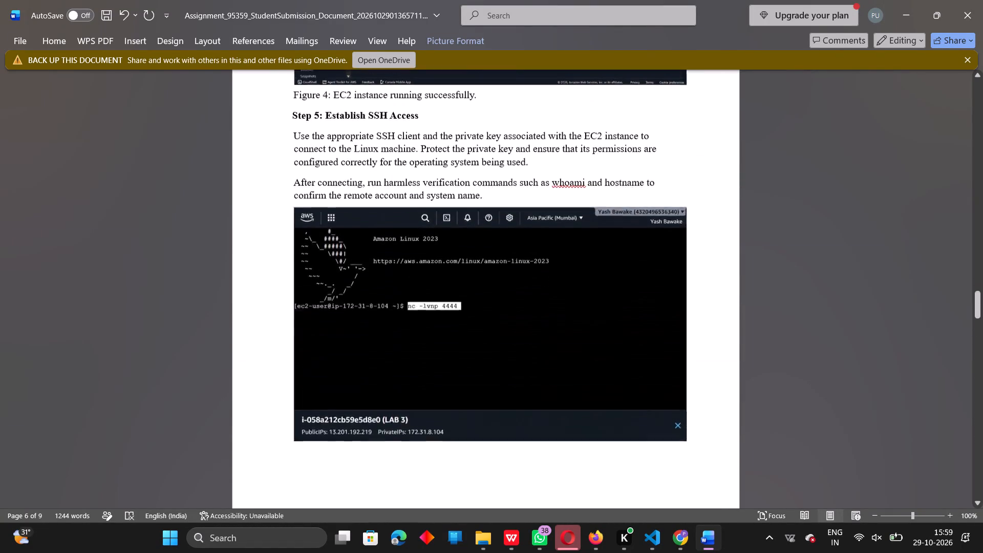
{"action": "scroll", "coordinate": [525, 256], "scroll_direction": "down", "scroll_amount": 9}
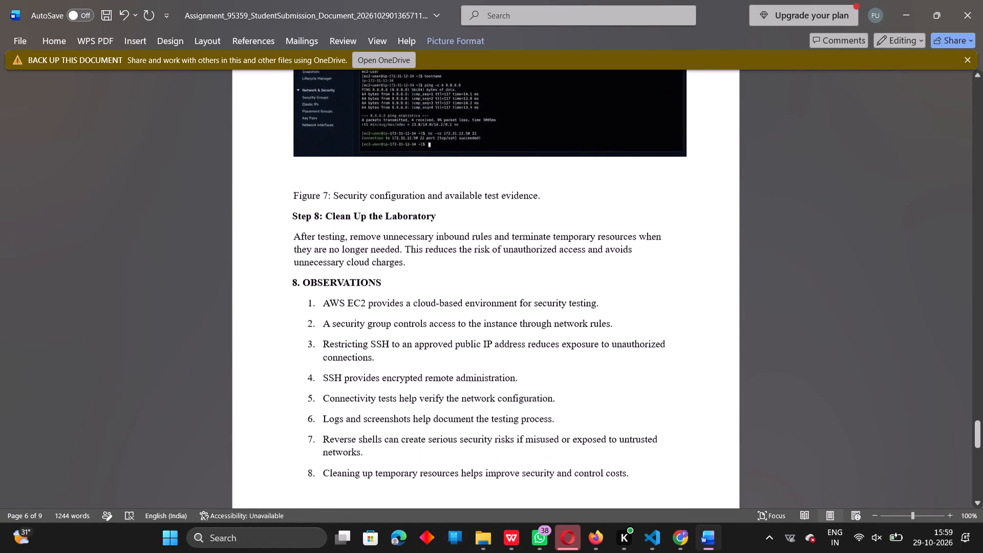
{"action": "scroll", "coordinate": [525, 256], "scroll_direction": "down", "scroll_amount": 8}
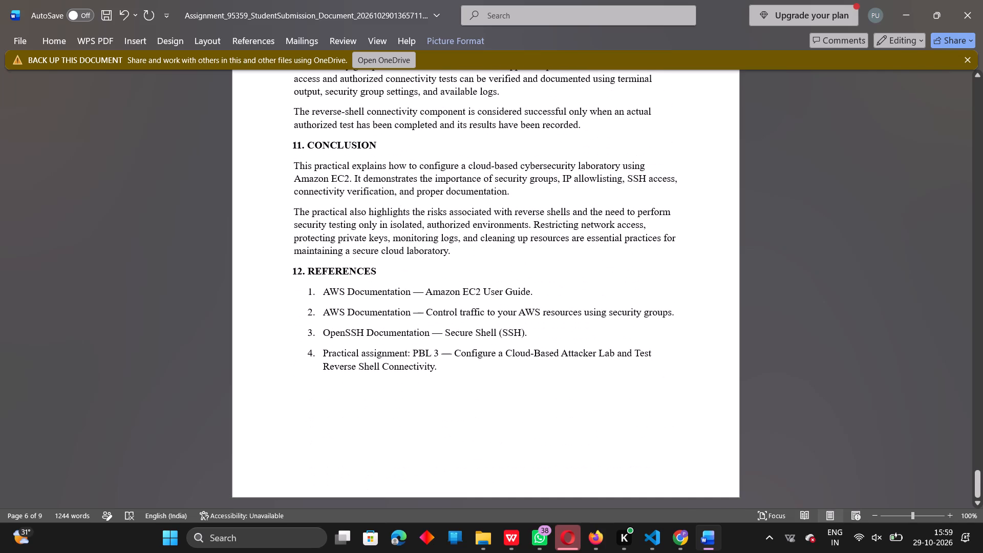
{"action": "scroll", "coordinate": [548, 303], "scroll_direction": "up", "scroll_amount": 10}
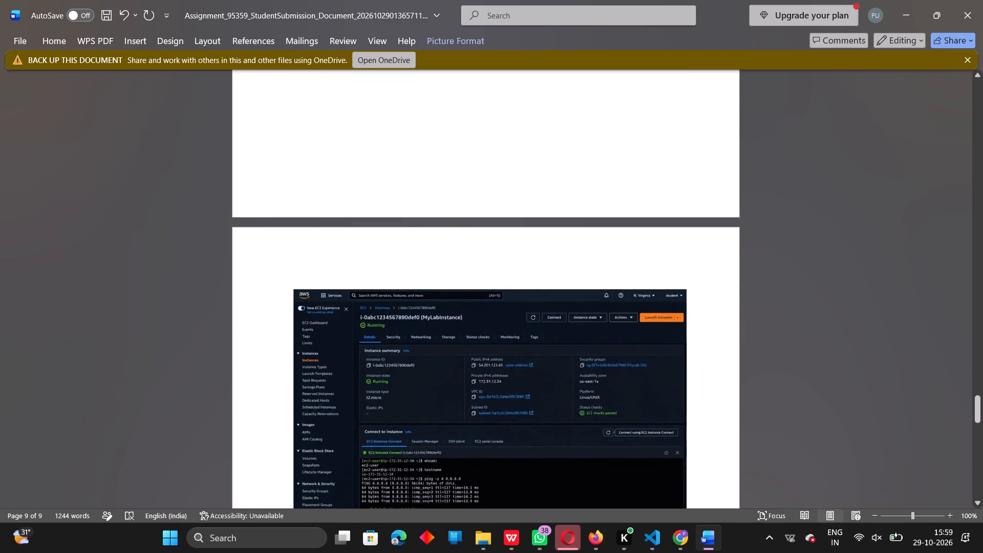
Undo the last four edits, working back from the Figure 7 security configuration screenshot to the Figure 5 SSH connection screenshot.
{"action": "key", "text": "ctrl+z"}
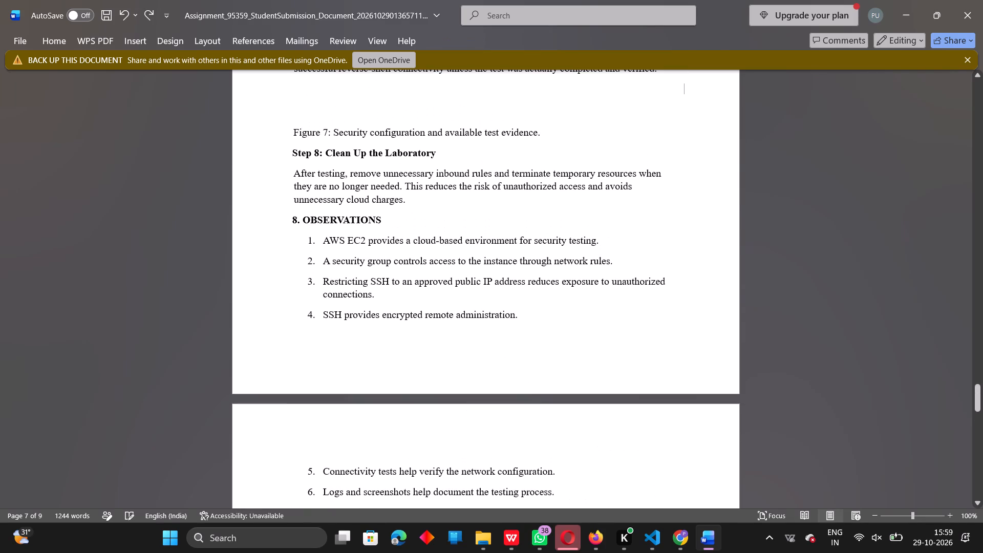
{"action": "key", "text": "ctrl+z"}
{"action": "scroll", "coordinate": [548, 303], "scroll_direction": "up", "scroll_amount": 1}
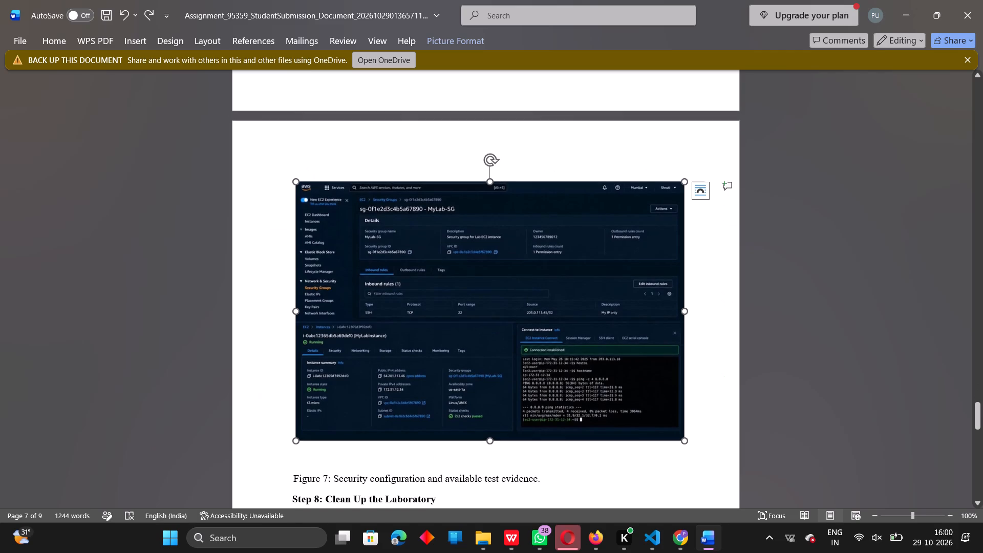
{"action": "scroll", "coordinate": [548, 303], "scroll_direction": "up", "scroll_amount": 6}
{"action": "key", "text": "ctrl+z"}
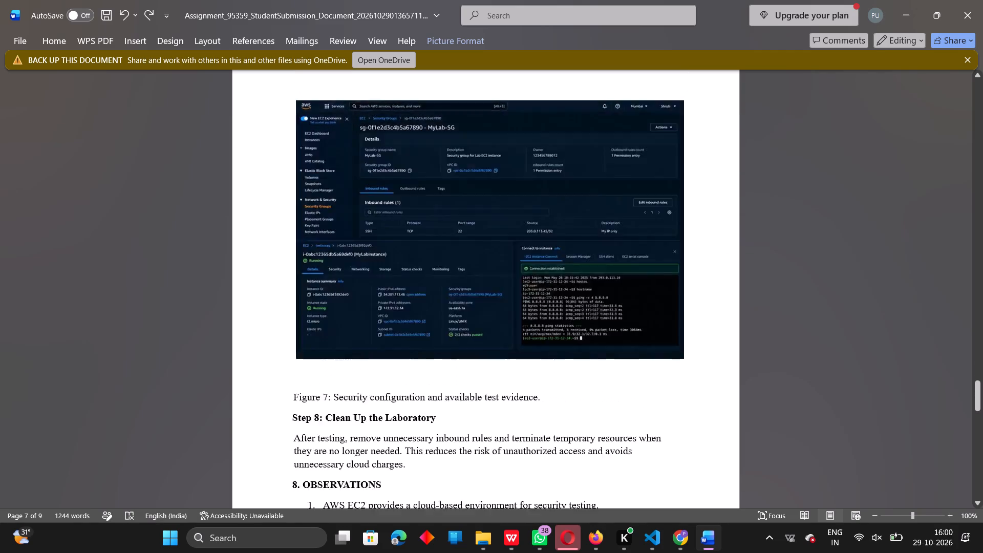
{"action": "scroll", "coordinate": [548, 303], "scroll_direction": "down", "scroll_amount": 2}
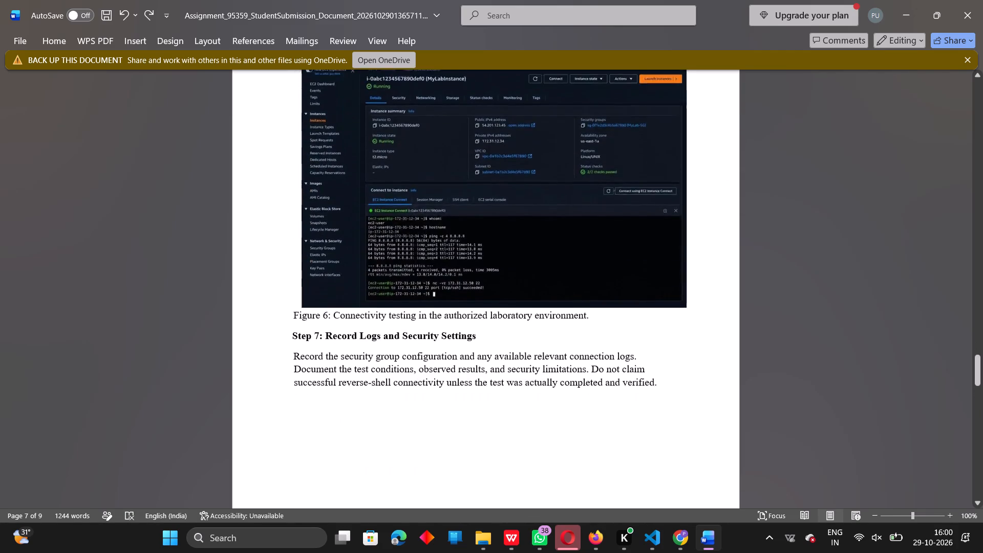
{"action": "scroll", "coordinate": [548, 303], "scroll_direction": "down", "scroll_amount": 4}
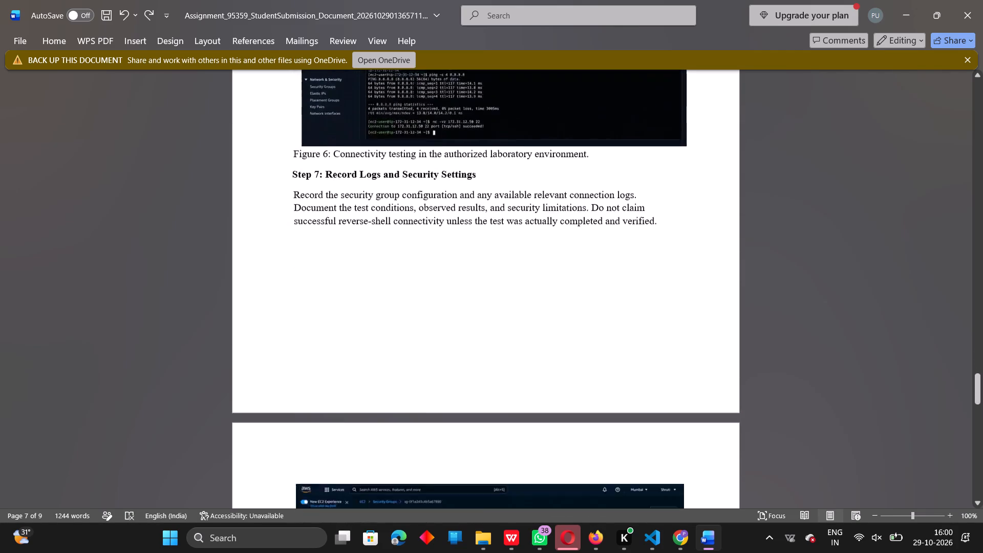
{"action": "scroll", "coordinate": [548, 303], "scroll_direction": "down", "scroll_amount": 4}
{"action": "scroll", "coordinate": [548, 303], "scroll_direction": "up", "scroll_amount": 2}
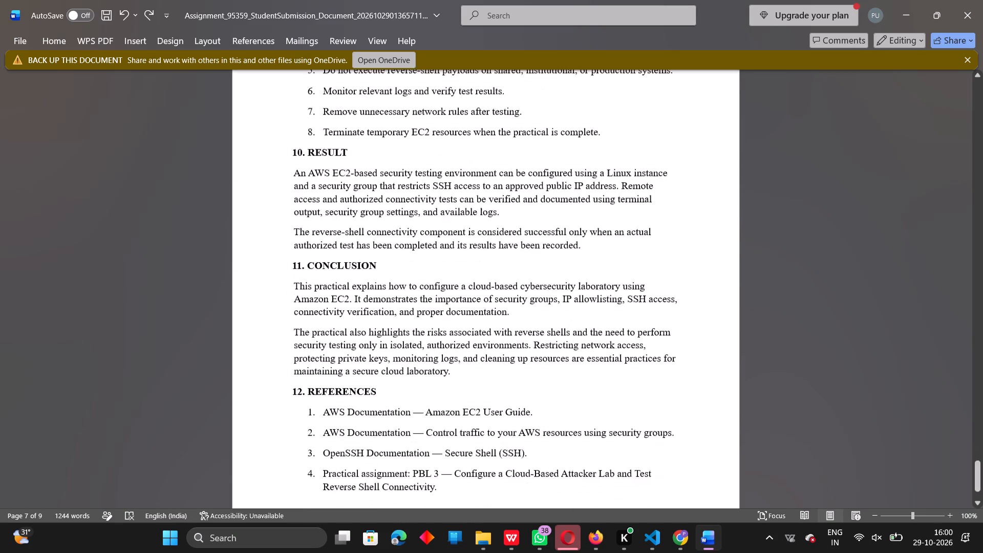
{"action": "scroll", "coordinate": [548, 303], "scroll_direction": "up", "scroll_amount": 14}
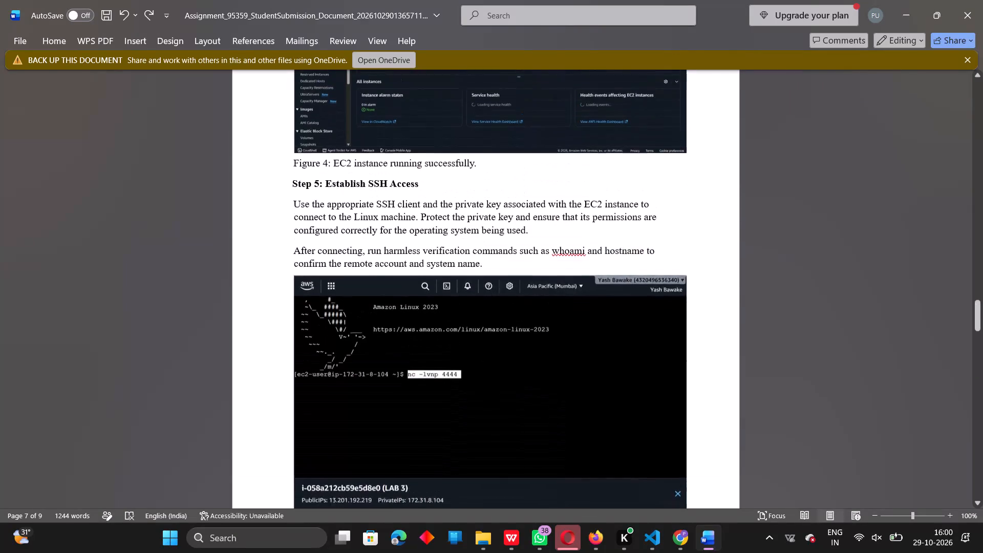
{"action": "scroll", "coordinate": [548, 303], "scroll_direction": "up", "scroll_amount": 1}
{"action": "key", "text": "ctrl+z"}
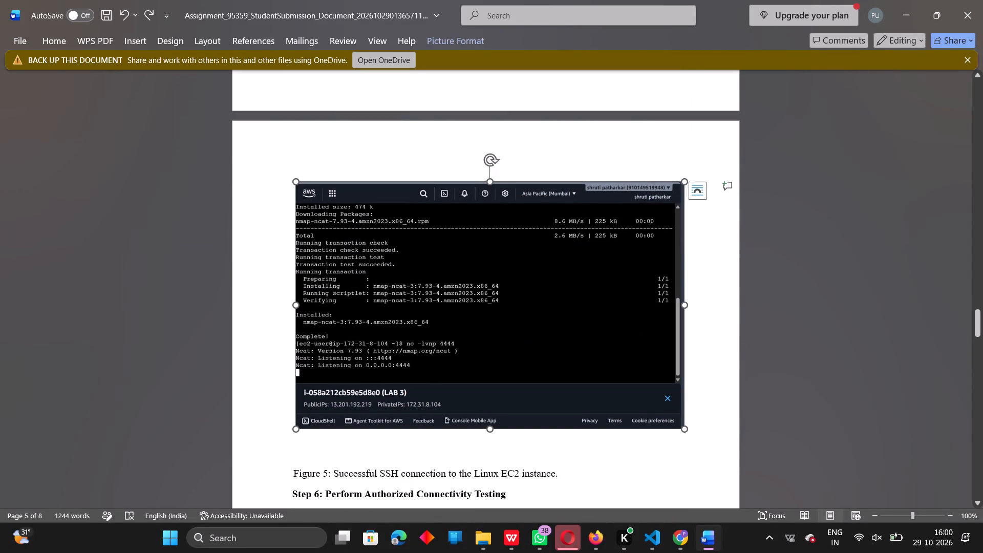
Review the pages from Figure 5 through Step 8, checking the Figure 6 and Figure 7 screenshots, captions and blank gaps.
{"action": "scroll", "coordinate": [548, 303], "scroll_direction": "down", "scroll_amount": 4}
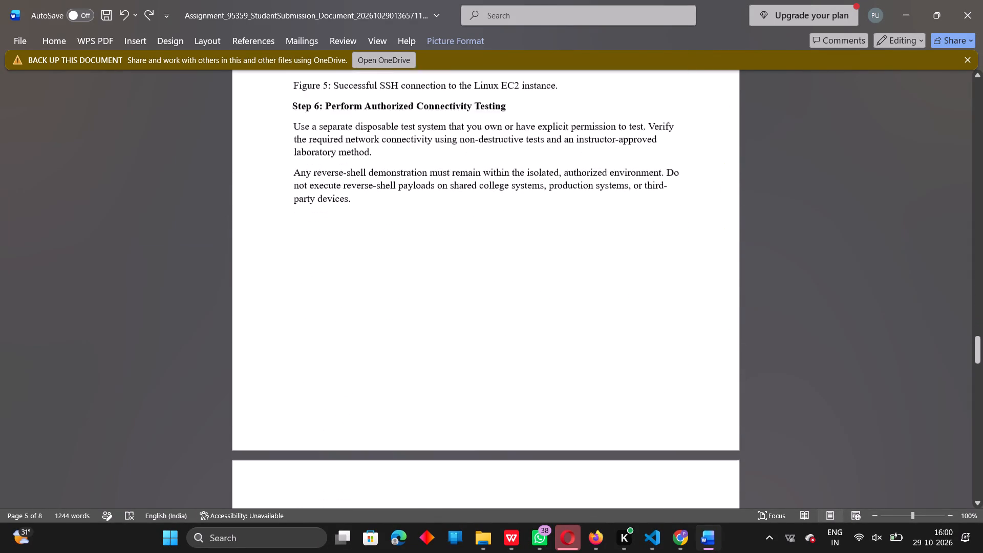
{"action": "scroll", "coordinate": [548, 303], "scroll_direction": "down", "scroll_amount": 3}
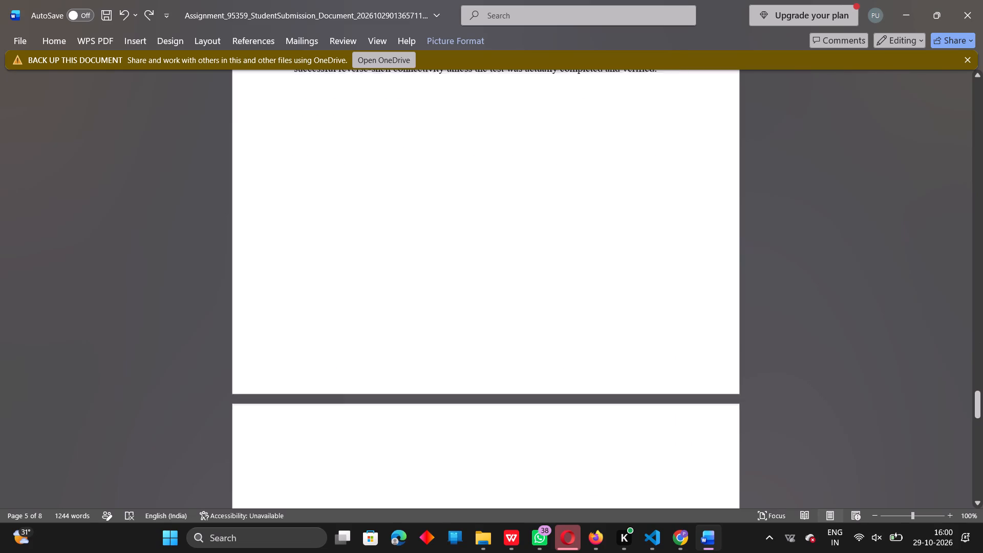
{"action": "scroll", "coordinate": [553, 283], "scroll_direction": "down", "scroll_amount": 2}
{"action": "scroll", "coordinate": [553, 283], "scroll_direction": "up", "scroll_amount": 3}
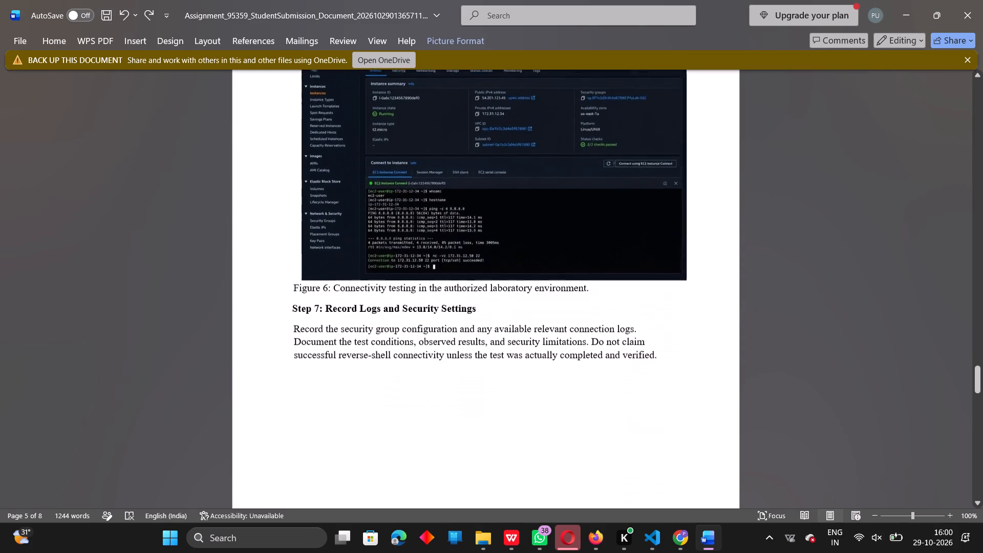
{"action": "scroll", "coordinate": [553, 283], "scroll_direction": "up", "scroll_amount": 1}
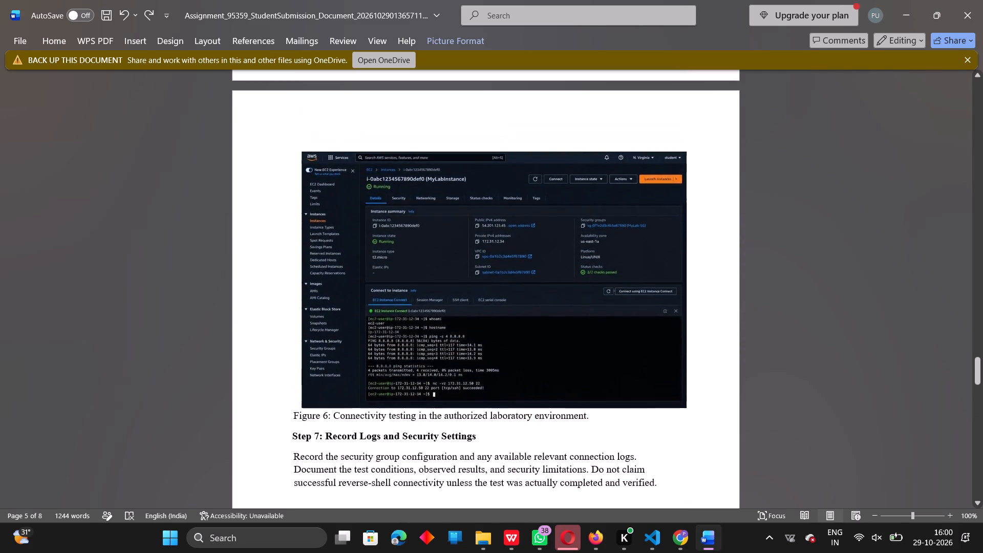
{"action": "scroll", "coordinate": [553, 283], "scroll_direction": "up", "scroll_amount": 1}
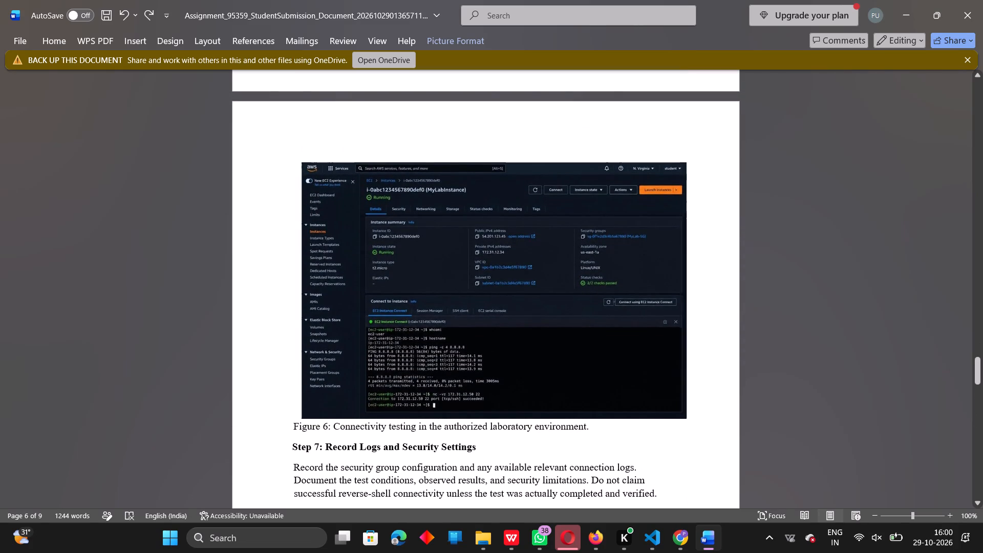
{"action": "scroll", "coordinate": [503, 263], "scroll_direction": "up", "scroll_amount": 5}
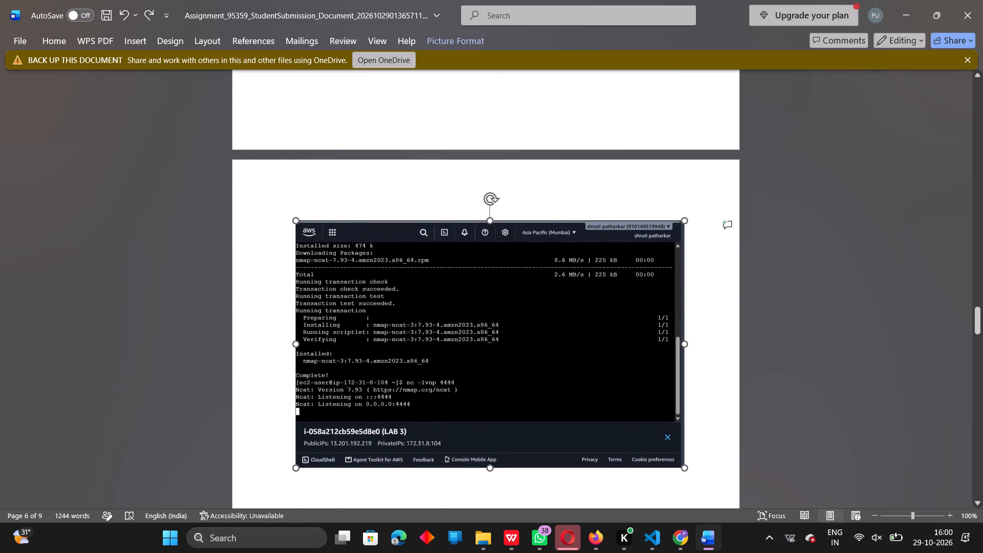
{"action": "scroll", "coordinate": [503, 263], "scroll_direction": "down", "scroll_amount": 4}
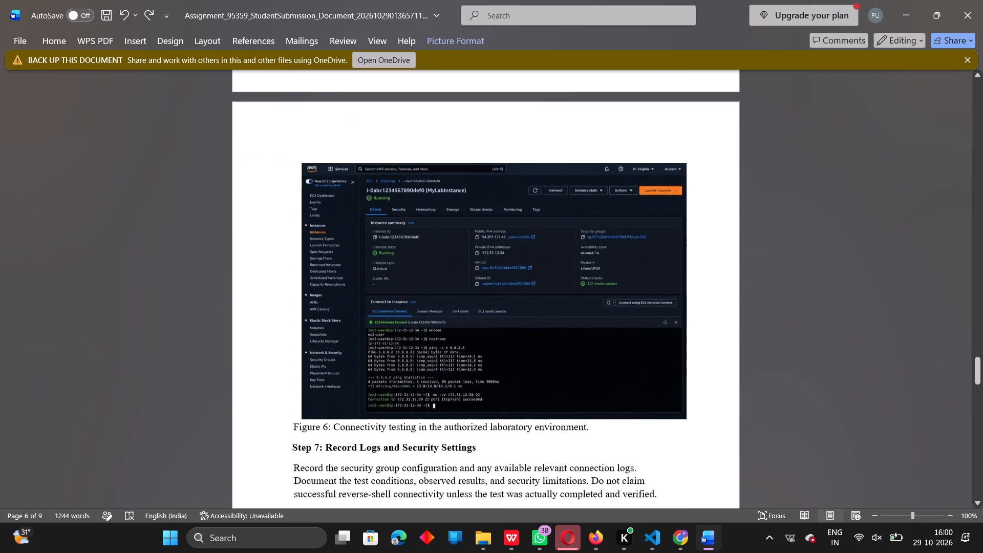
{"action": "scroll", "coordinate": [503, 263], "scroll_direction": "down", "scroll_amount": 2}
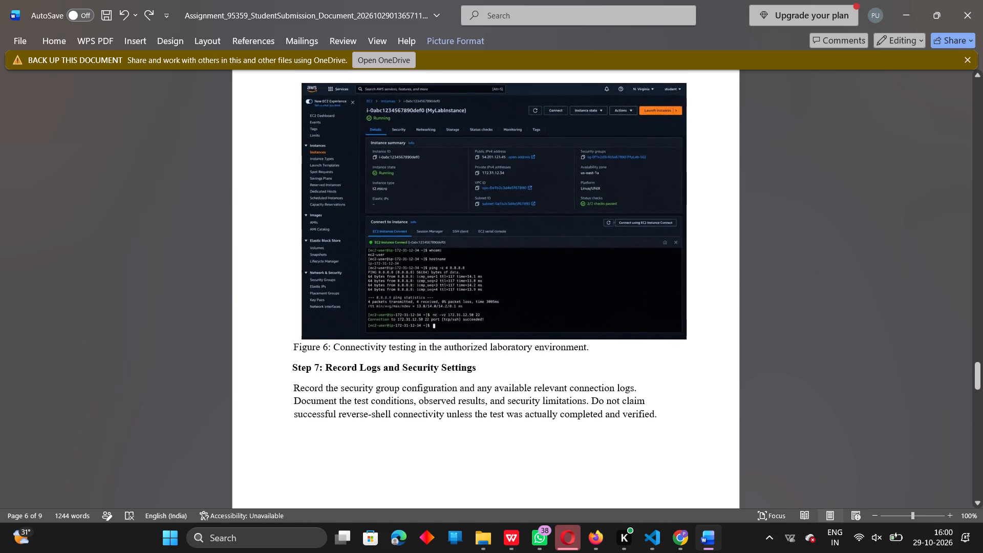
{"action": "scroll", "coordinate": [503, 263], "scroll_direction": "down", "scroll_amount": 6}
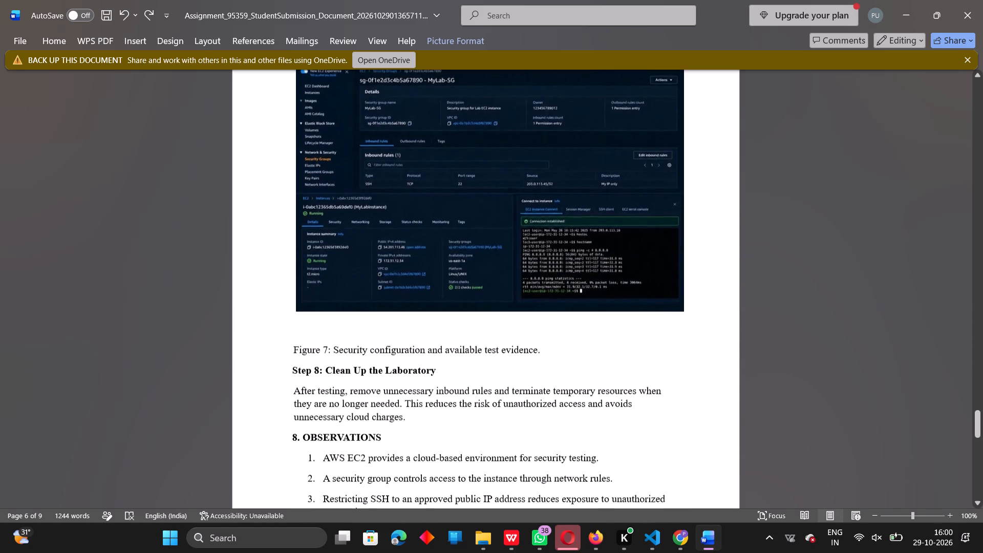
{"action": "scroll", "coordinate": [503, 263], "scroll_direction": "up", "scroll_amount": 5}
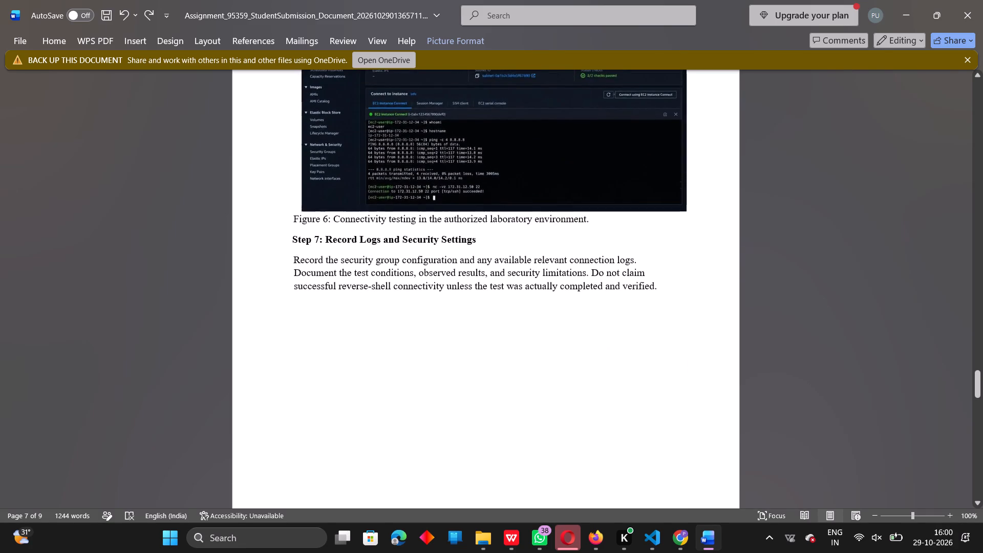
{"action": "scroll", "coordinate": [501, 279], "scroll_direction": "up", "scroll_amount": 2}
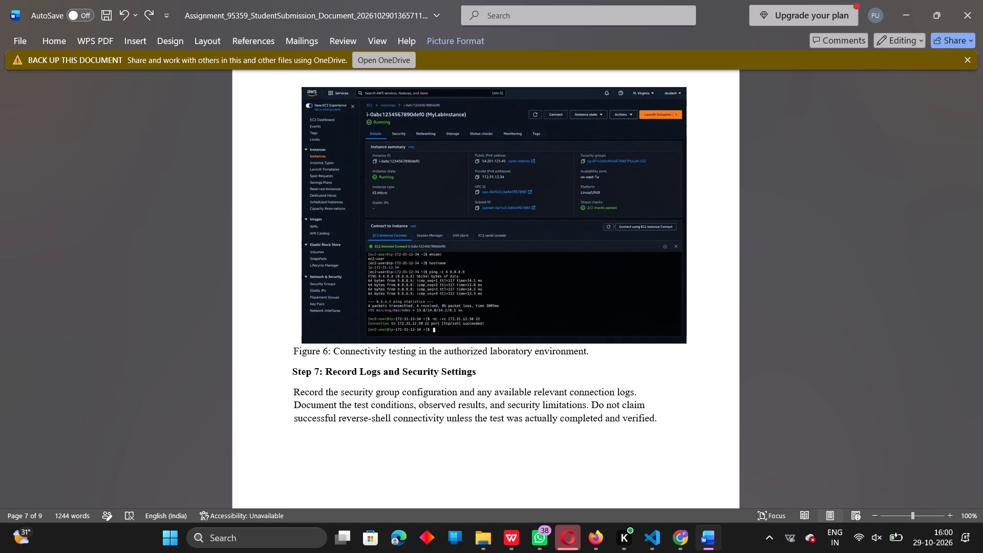
Place the Word document side by side with the WhatsApp self-chat that holds the lab screenshots.
{"action": "scroll", "coordinate": [606, 261], "scroll_direction": "right", "scroll_amount": 3}
{"action": "scroll", "coordinate": [606, 261], "scroll_direction": "up", "scroll_amount": 1}
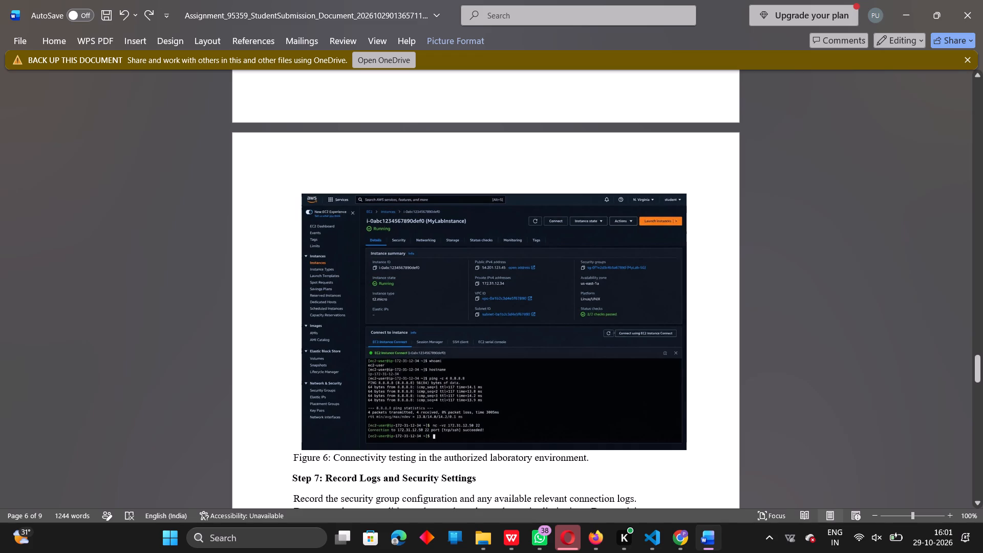
{"action": "scroll", "coordinate": [489, 261], "scroll_direction": "up", "scroll_amount": 1}
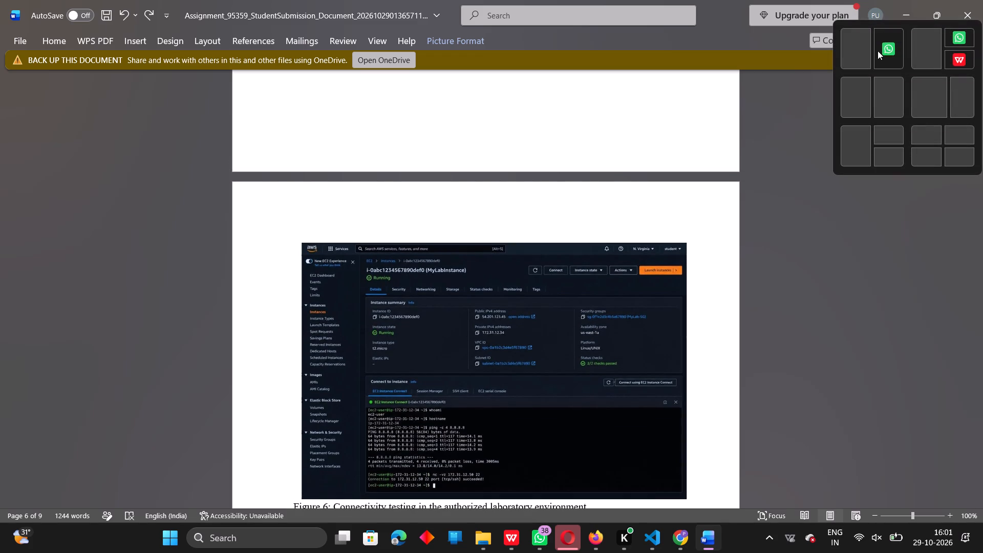
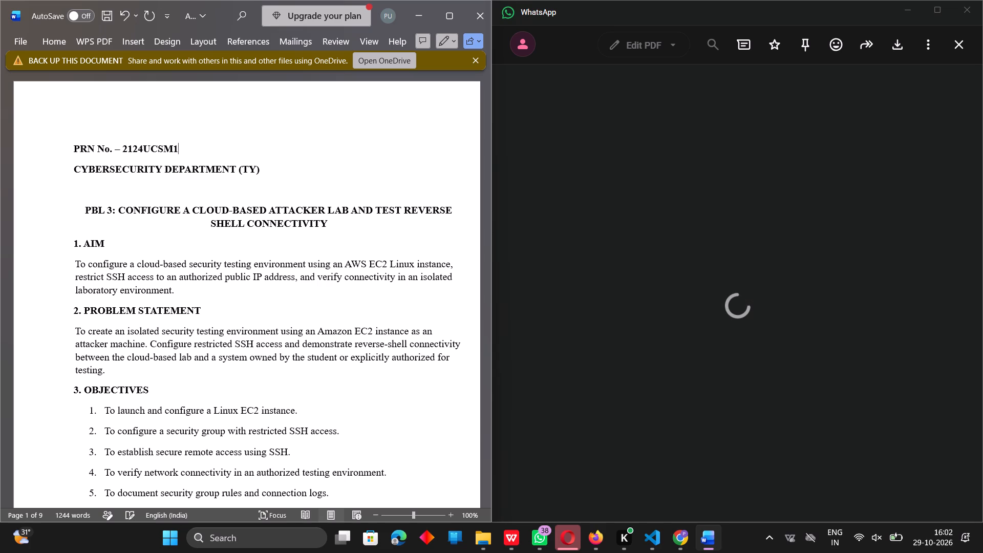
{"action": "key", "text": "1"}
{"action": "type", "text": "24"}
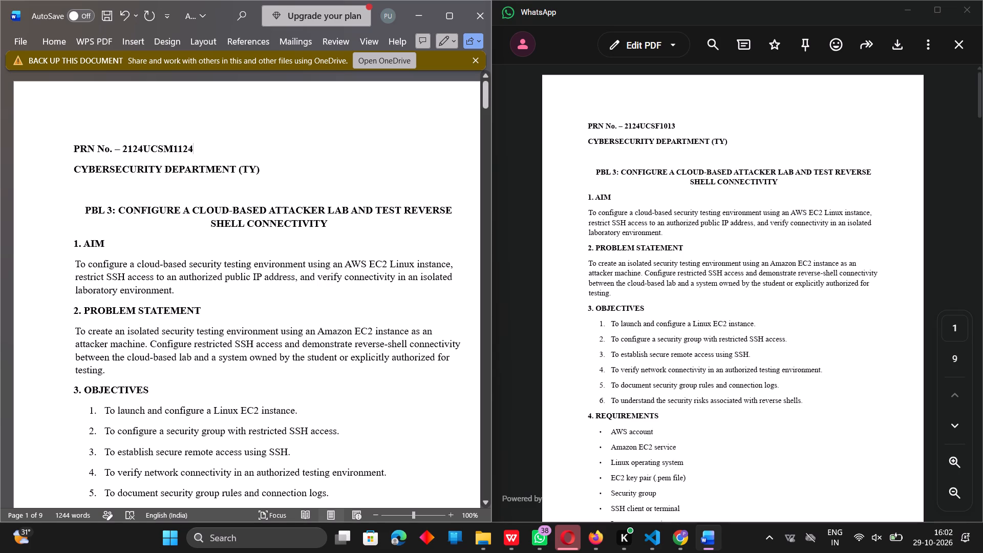
Compare the Word document with the reference PDF in WhatsApp, from the opening sections through the Figure 1 EC2 dashboard screenshot.
{"action": "scroll", "coordinate": [759, 240], "scroll_direction": "down", "scroll_amount": 3}
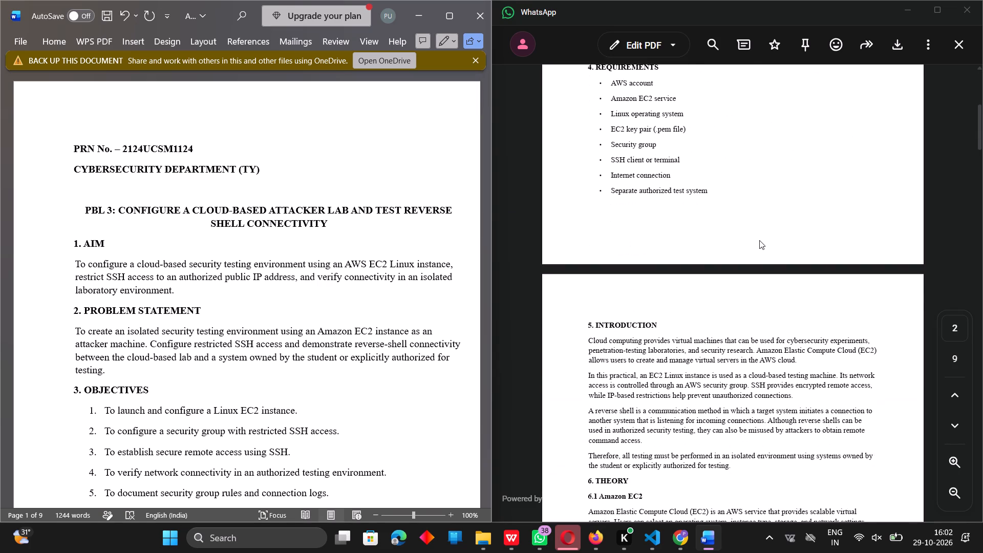
{"action": "scroll", "coordinate": [759, 240], "scroll_direction": "down", "scroll_amount": 5}
{"action": "scroll", "coordinate": [435, 288], "scroll_direction": "up", "scroll_amount": 2}
{"action": "scroll", "coordinate": [435, 288], "scroll_direction": "down", "scroll_amount": 1}
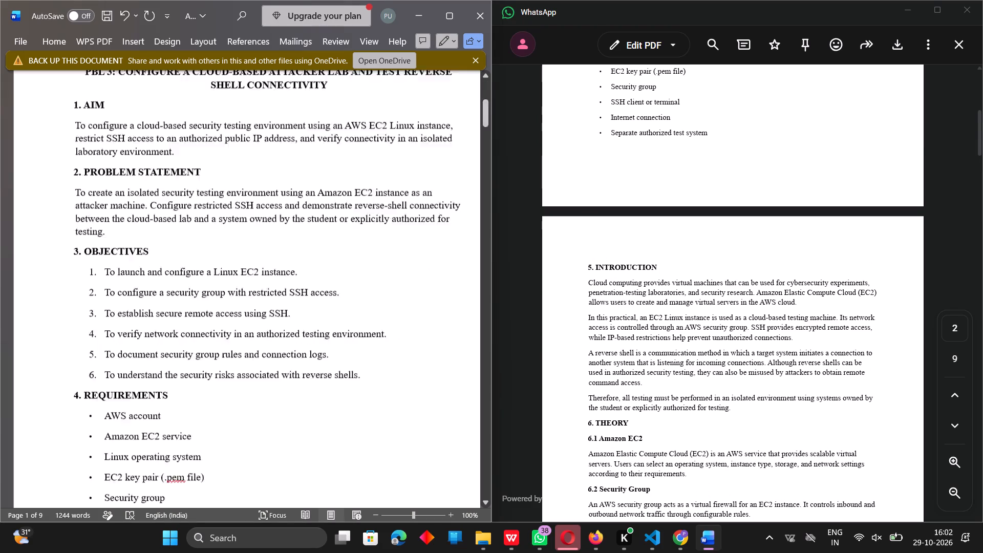
{"action": "scroll", "coordinate": [435, 288], "scroll_direction": "down", "scroll_amount": 7}
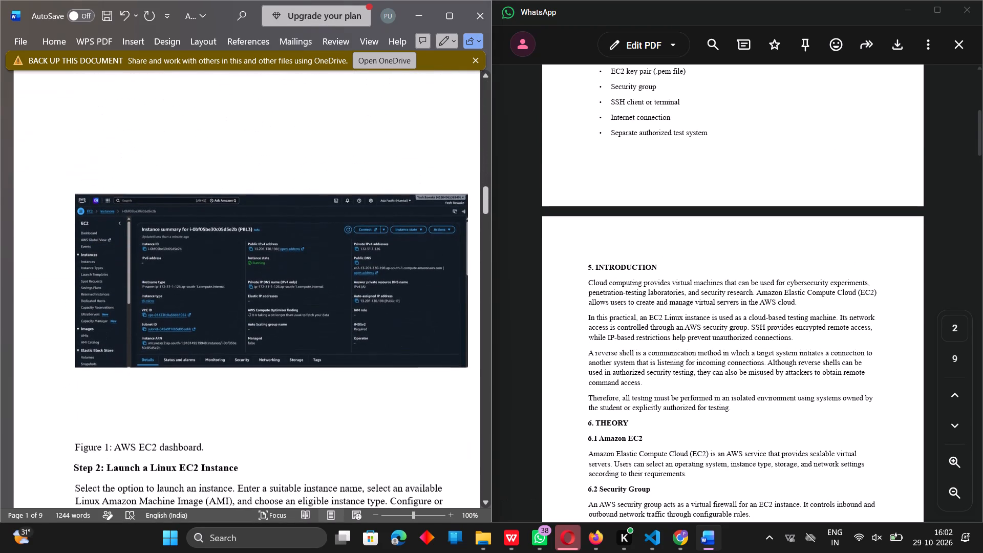
{"action": "scroll", "coordinate": [776, 470], "scroll_direction": "down", "scroll_amount": 10}
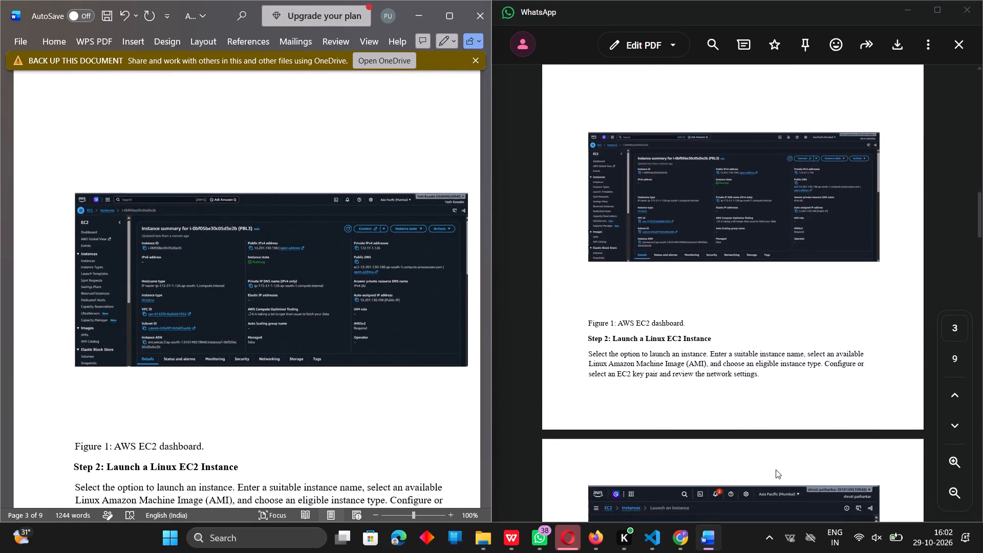
{"action": "scroll", "coordinate": [776, 470], "scroll_direction": "down", "scroll_amount": 10}
{"action": "scroll", "coordinate": [242, 528], "scroll_direction": "up", "scroll_amount": 1}
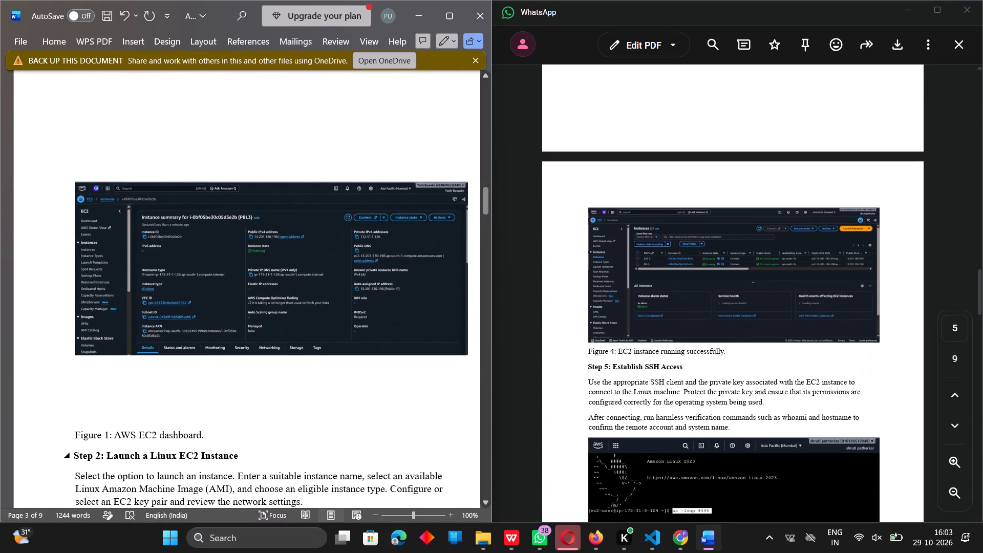
Compare the Figure 4, SSH connection and Figure 6 screenshots and their captions between the Word document and the reference PDF.
{"action": "scroll", "coordinate": [80, 375], "scroll_direction": "down", "scroll_amount": 9}
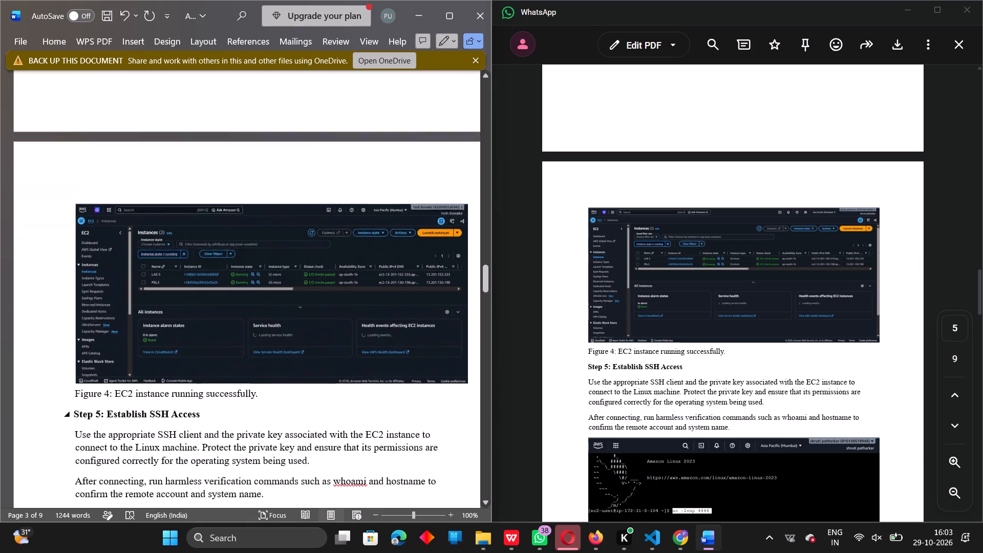
{"action": "scroll", "coordinate": [80, 375], "scroll_direction": "down", "scroll_amount": 4}
{"action": "scroll", "coordinate": [80, 375], "scroll_direction": "up", "scroll_amount": 3}
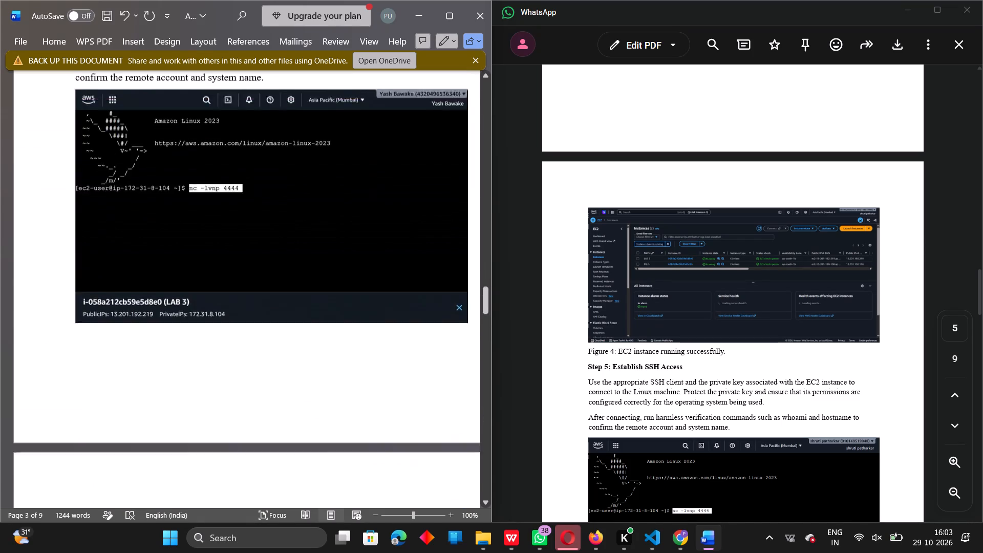
{"action": "scroll", "coordinate": [80, 375], "scroll_direction": "up", "scroll_amount": 1}
{"action": "scroll", "coordinate": [625, 313], "scroll_direction": "down", "scroll_amount": 2}
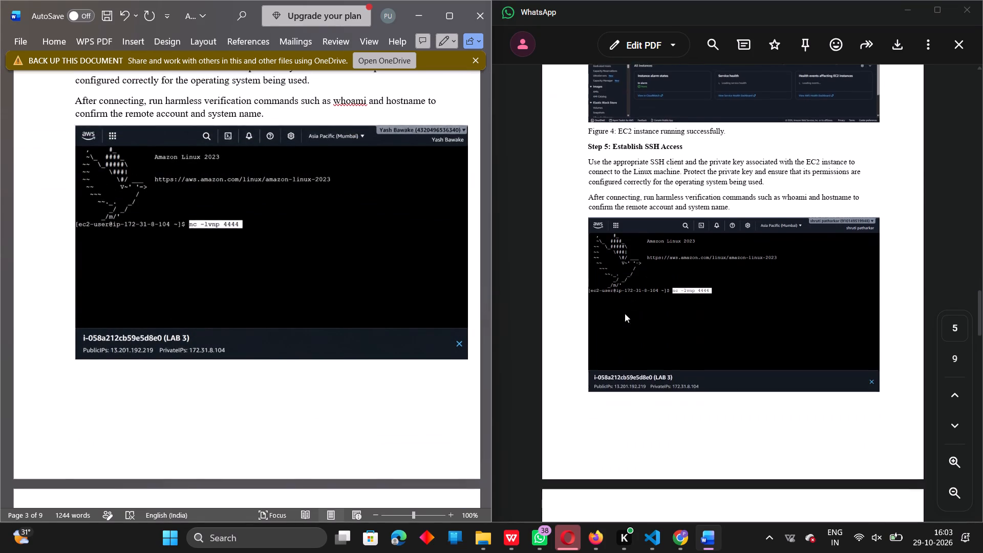
{"action": "scroll", "coordinate": [625, 313], "scroll_direction": "down", "scroll_amount": 4}
{"action": "scroll", "coordinate": [215, 347], "scroll_direction": "down", "scroll_amount": 1}
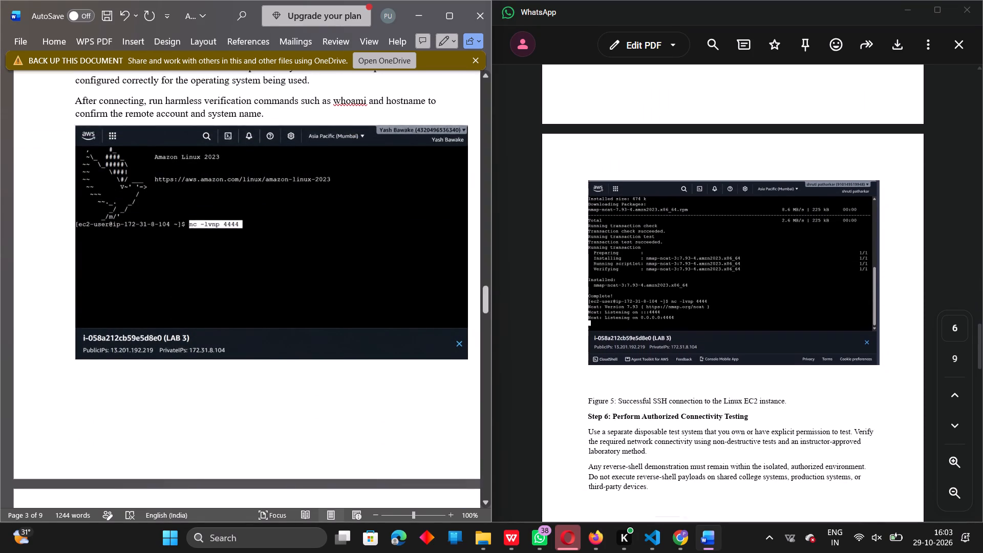
{"action": "scroll", "coordinate": [215, 347], "scroll_direction": "down", "scroll_amount": 12}
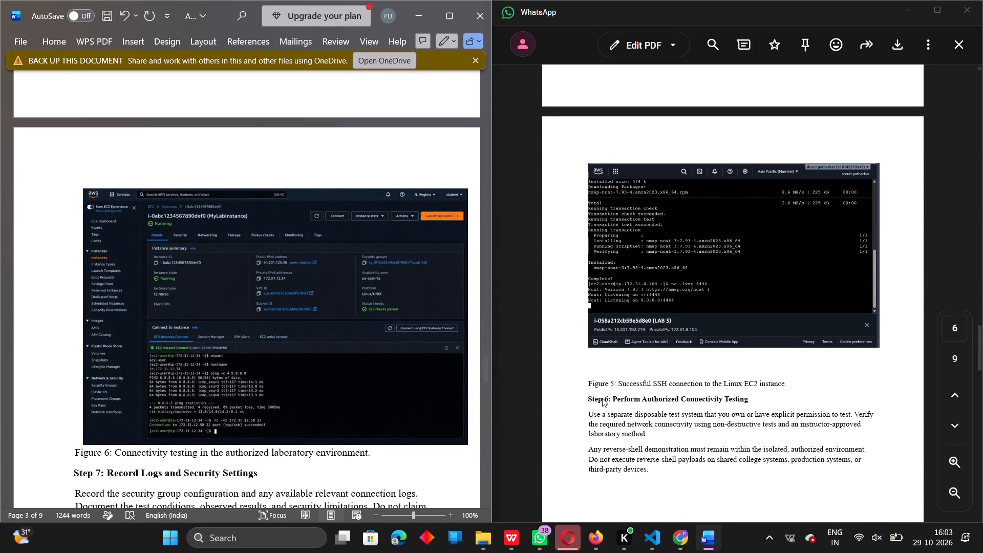
{"action": "scroll", "coordinate": [602, 398], "scroll_direction": "down", "scroll_amount": 8}
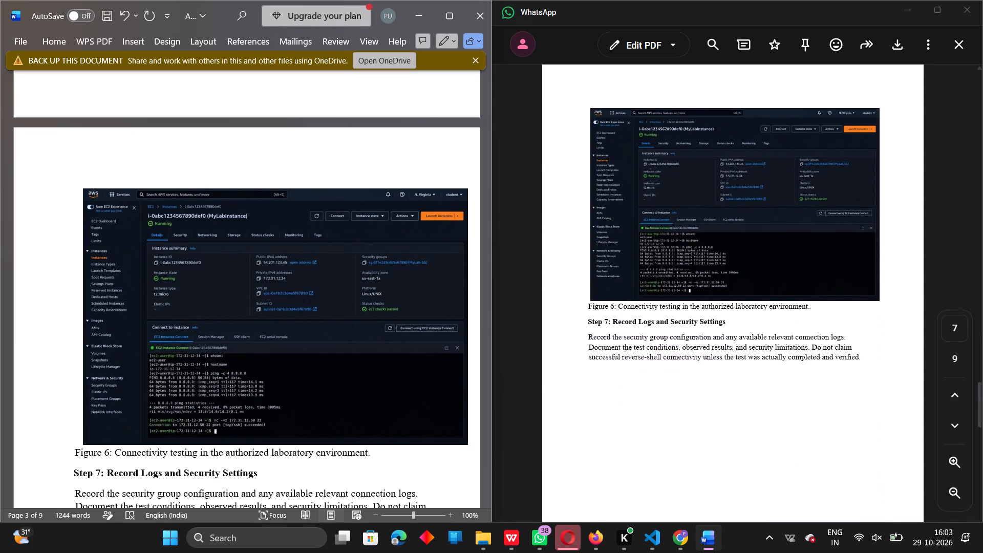
Examine the reference PDF from Step 7 to the closing sections, focusing on the Figure 7 screenshot's placement and the gap before it.
{"action": "scroll", "coordinate": [602, 398], "scroll_direction": "down", "scroll_amount": 3}
{"action": "scroll", "coordinate": [602, 398], "scroll_direction": "up", "scroll_amount": 2}
{"action": "scroll", "coordinate": [694, 334], "scroll_direction": "down", "scroll_amount": 1}
{"action": "scroll", "coordinate": [696, 332], "scroll_direction": "up", "scroll_amount": 11}
{"action": "scroll", "coordinate": [742, 228], "scroll_direction": "up", "scroll_amount": 3}
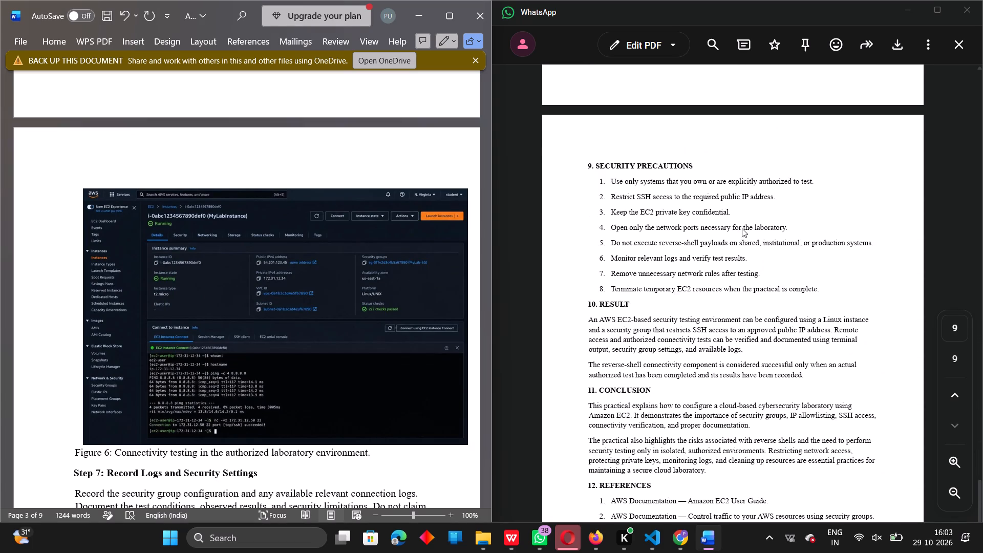
{"action": "scroll", "coordinate": [742, 228], "scroll_direction": "up", "scroll_amount": 8}
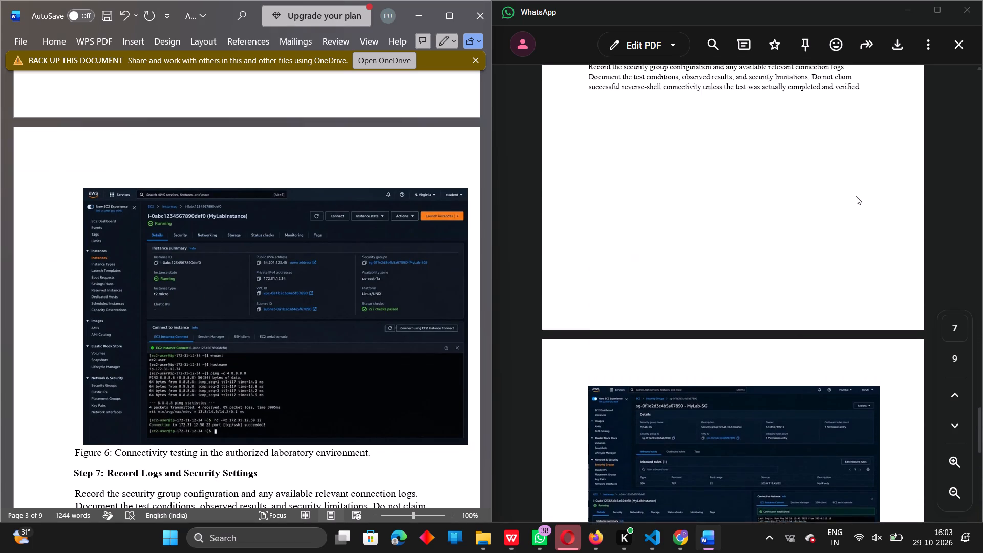
{"action": "scroll", "coordinate": [856, 196], "scroll_direction": "up", "scroll_amount": 1}
{"action": "scroll", "coordinate": [803, 312], "scroll_direction": "up", "scroll_amount": 1}
{"action": "scroll", "coordinate": [803, 312], "scroll_direction": "down", "scroll_amount": 8}
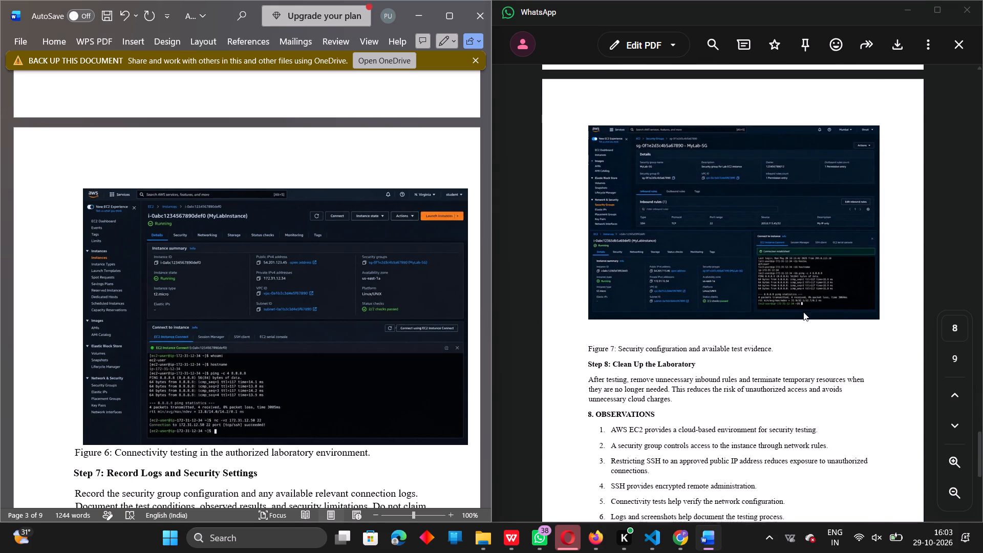
{"action": "scroll", "coordinate": [803, 312], "scroll_direction": "down", "scroll_amount": 1}
{"action": "scroll", "coordinate": [821, 391], "scroll_direction": "up", "scroll_amount": 1}
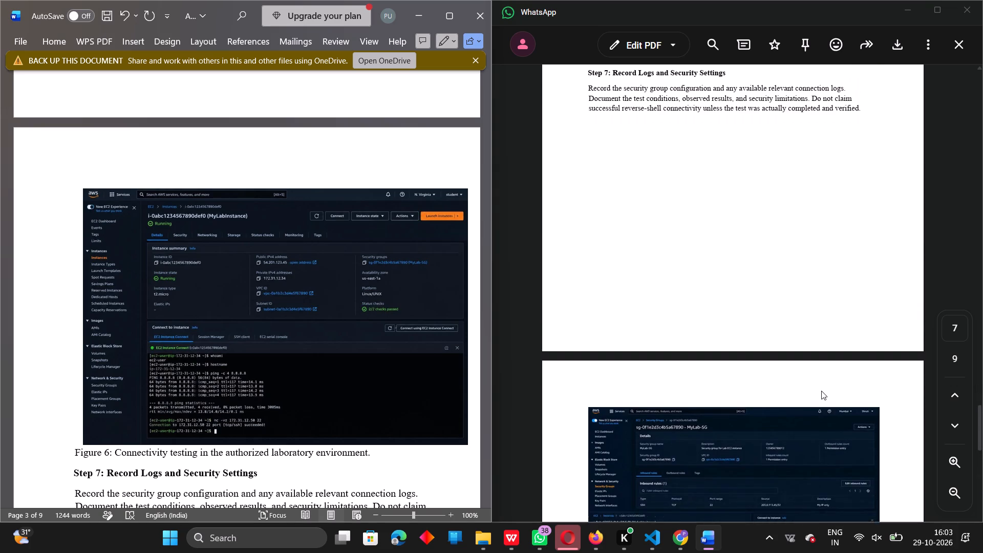
{"action": "scroll", "coordinate": [821, 391], "scroll_direction": "up", "scroll_amount": 1}
{"action": "scroll", "coordinate": [821, 391], "scroll_direction": "down", "scroll_amount": 4}
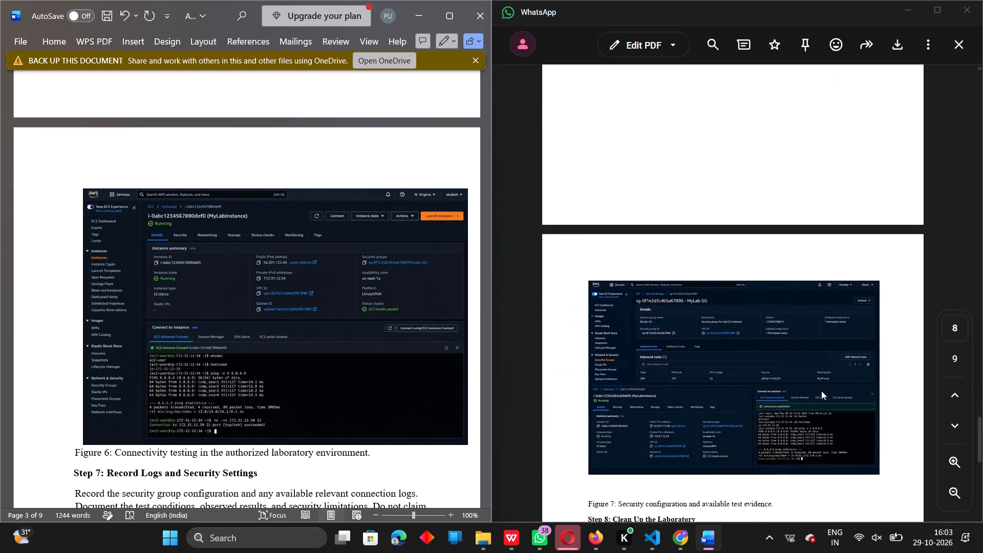
{"action": "scroll", "coordinate": [821, 391], "scroll_direction": "up", "scroll_amount": 1}
{"action": "scroll", "coordinate": [821, 391], "scroll_direction": "down", "scroll_amount": 6}
{"action": "scroll", "coordinate": [821, 391], "scroll_direction": "up", "scroll_amount": 1}
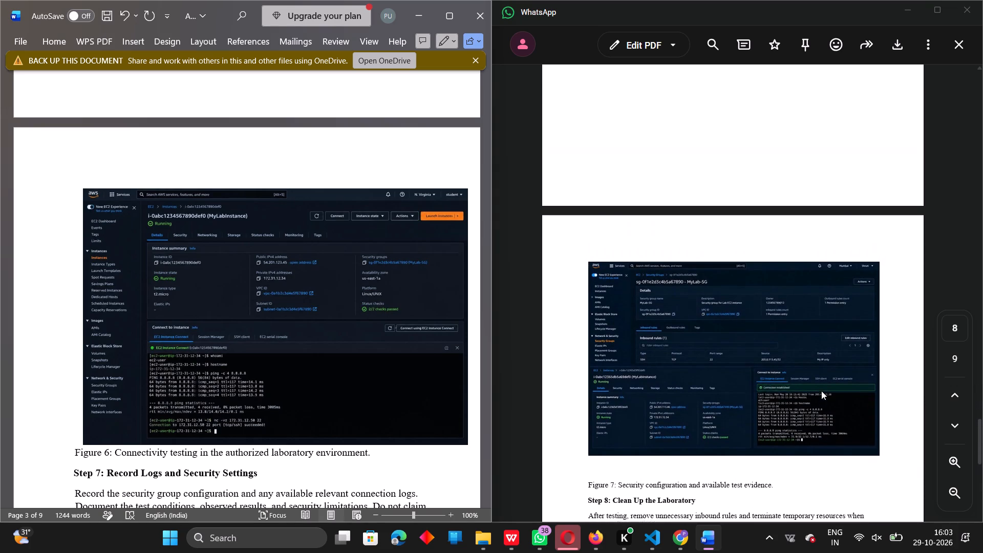
{"action": "scroll", "coordinate": [821, 391], "scroll_direction": "up", "scroll_amount": 1}
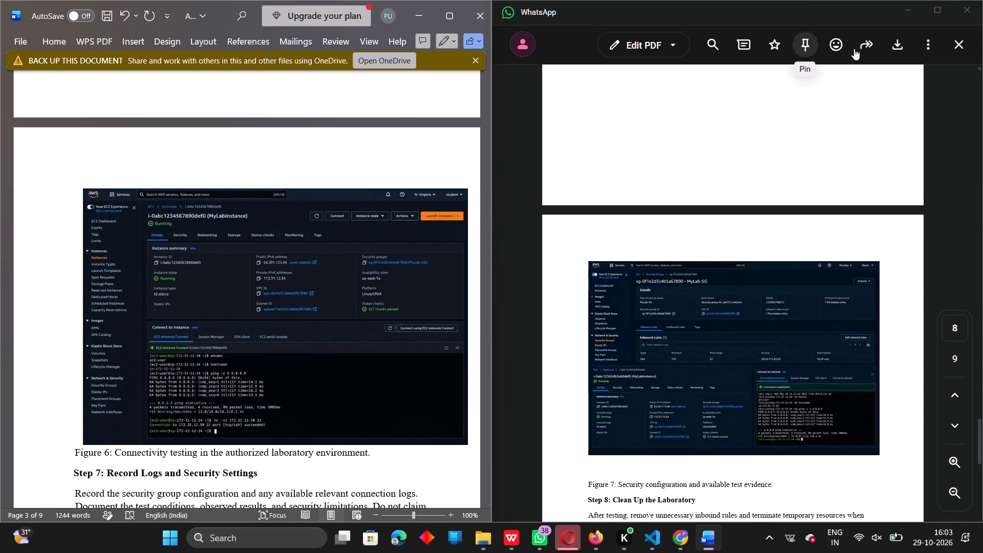
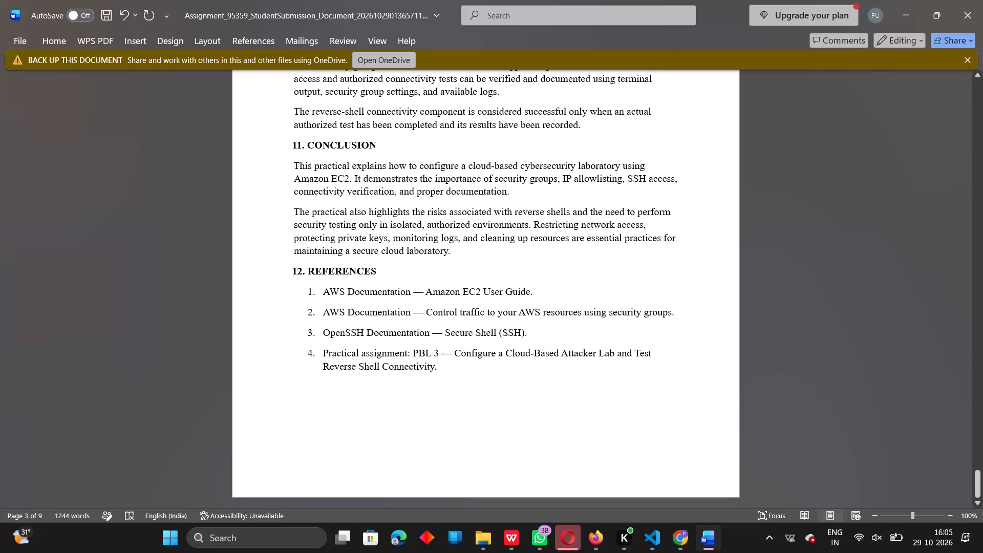
Review the Word document backwards from the References section to the Theory section, checking the figures and page layout.
{"action": "scroll", "coordinate": [485, 420], "scroll_direction": "up", "scroll_amount": 18}
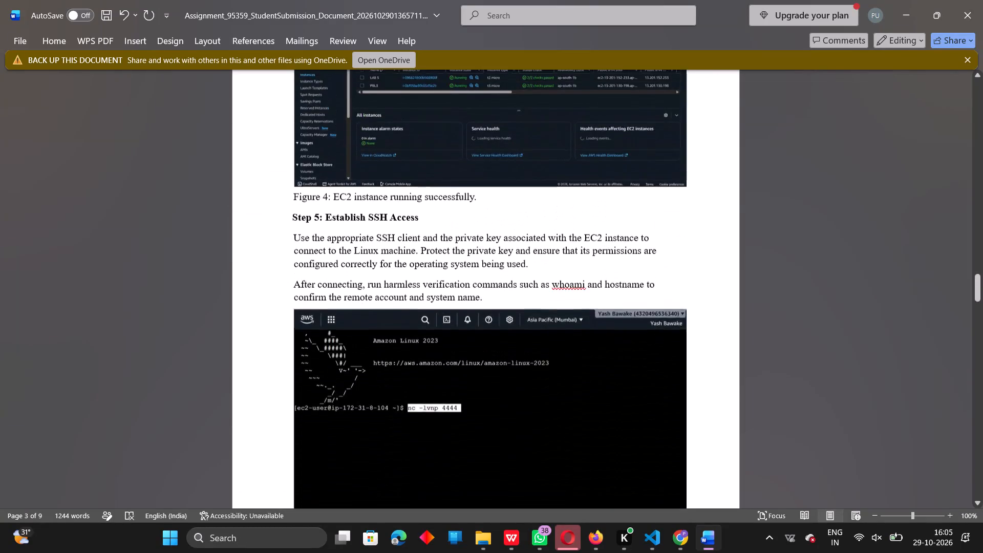
{"action": "scroll", "coordinate": [485, 420], "scroll_direction": "up", "scroll_amount": 3}
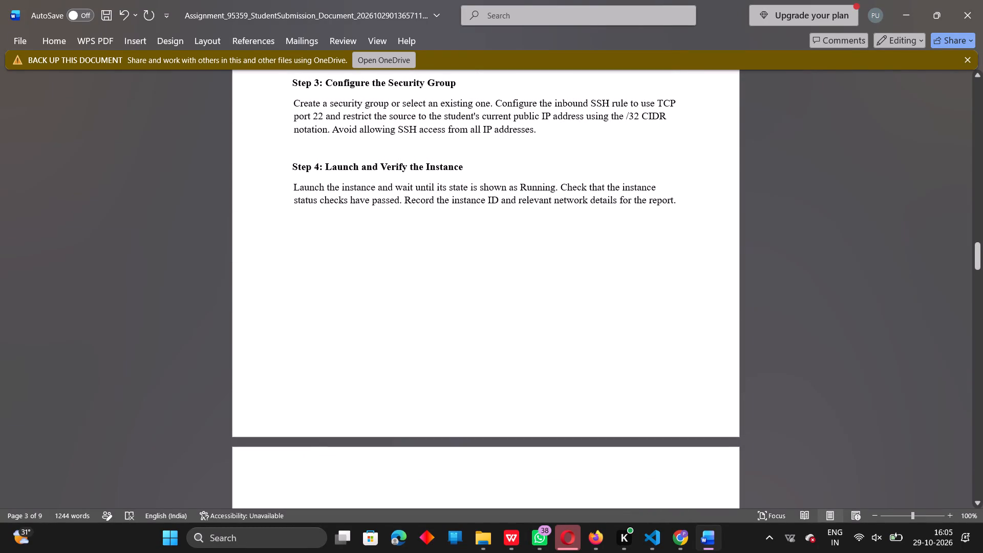
{"action": "scroll", "coordinate": [536, 354], "scroll_direction": "up", "scroll_amount": 10}
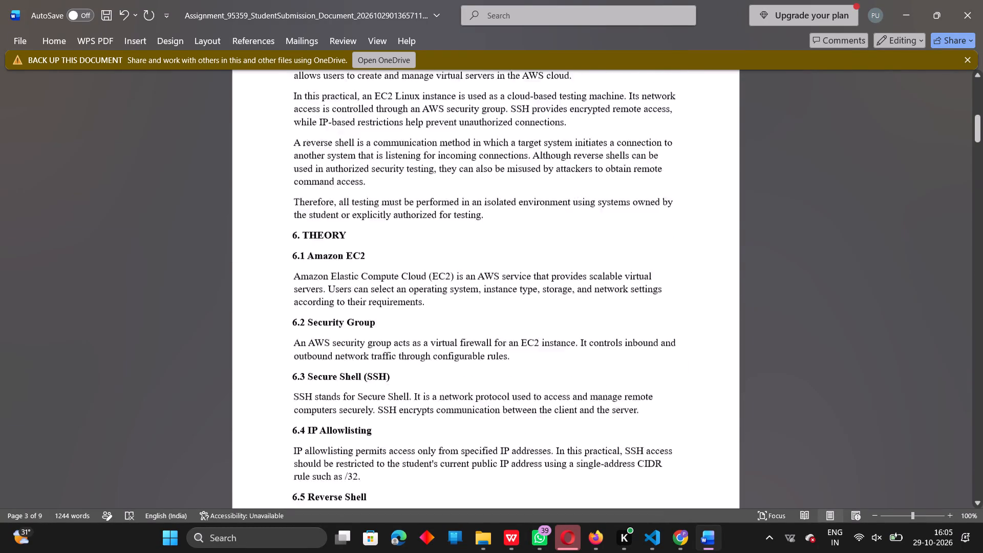
Review the Word document backwards from the Theory section to the title and PRN line on the first page.
{"action": "scroll", "coordinate": [536, 354], "scroll_direction": "up", "scroll_amount": 3}
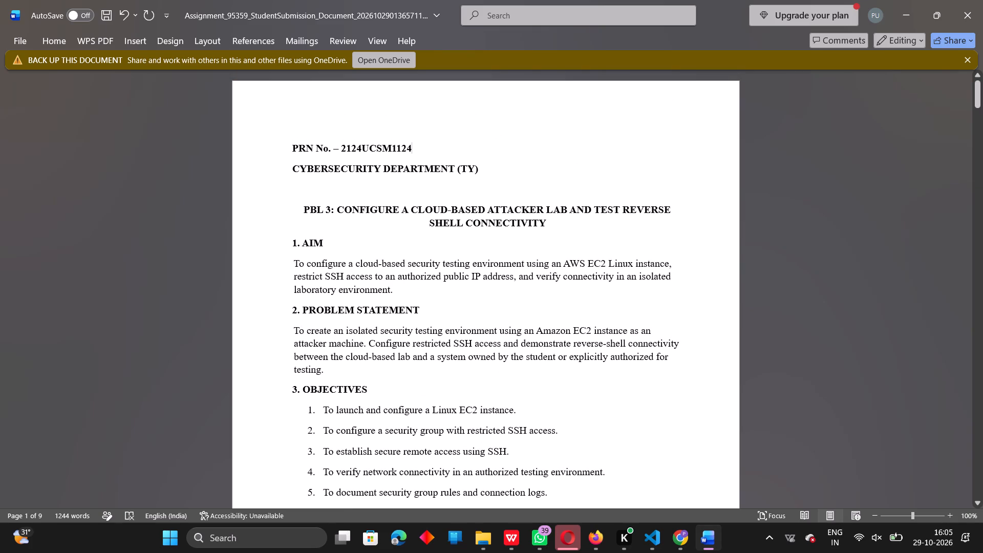
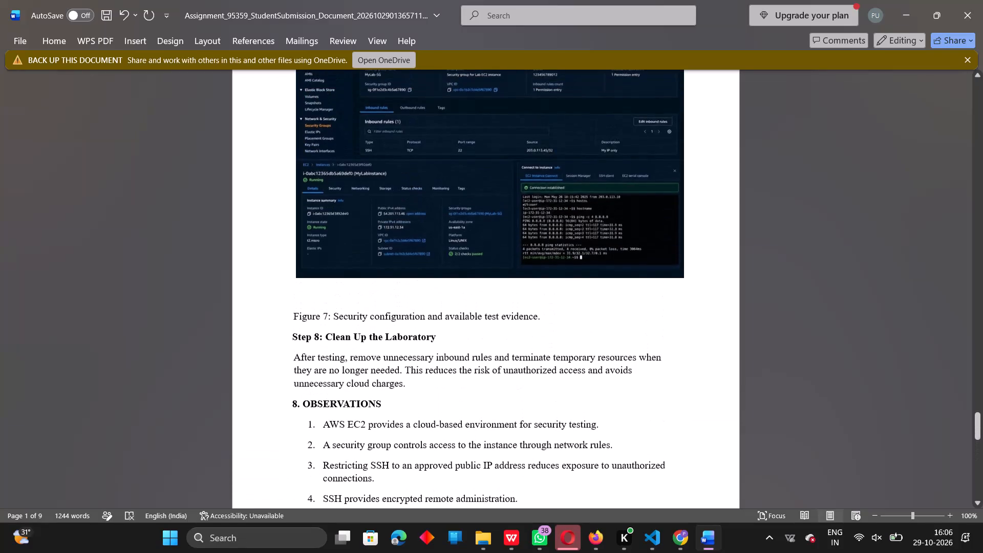
Replace the screenshot above the Figure 7 security configuration caption with the image from the clipboard.
{"action": "left_click", "coordinate": [489, 267]}
{"action": "key", "text": "BackSpace"}
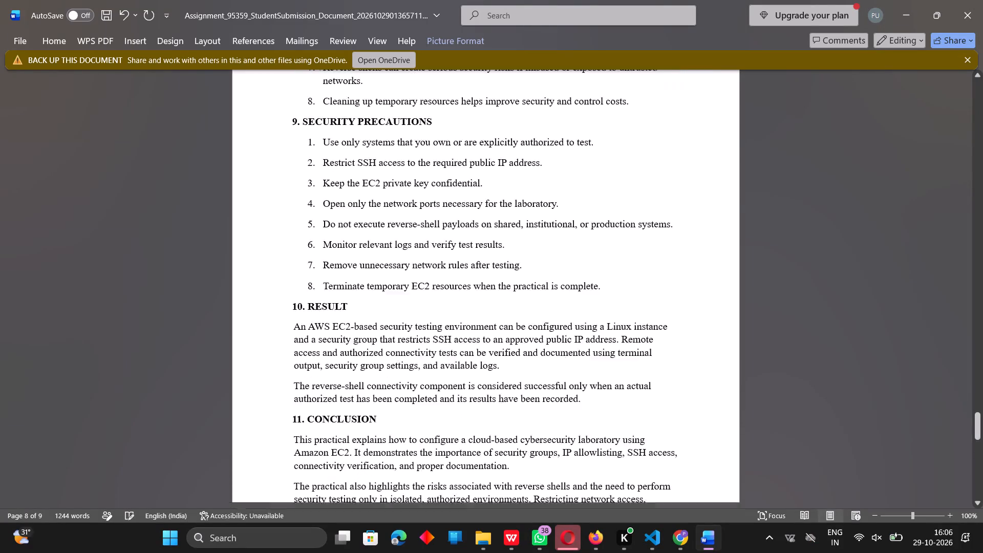
{"action": "key", "text": "ctrl+v"}
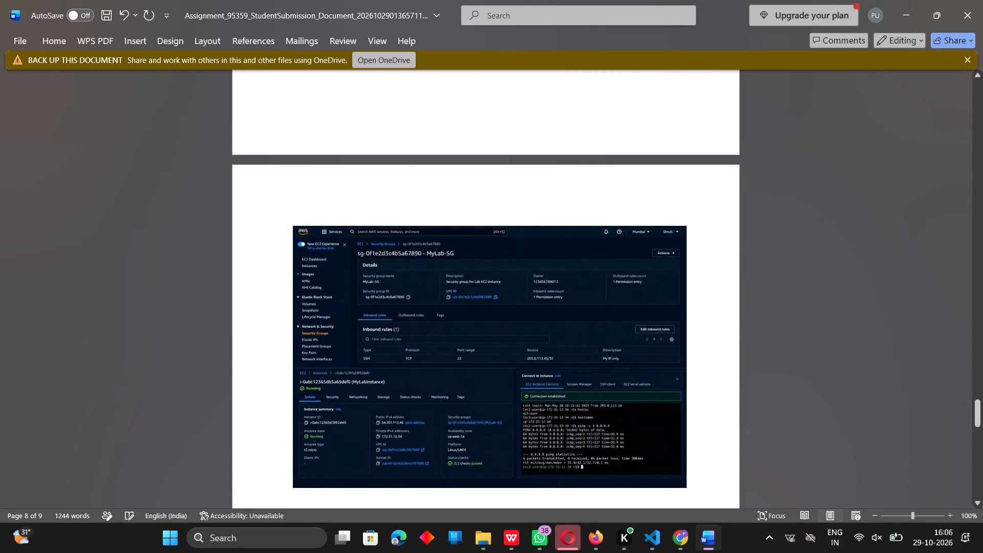
Save a copy of the submission document in the Desktop folder.
{"action": "left_click", "coordinate": [15, 38]}
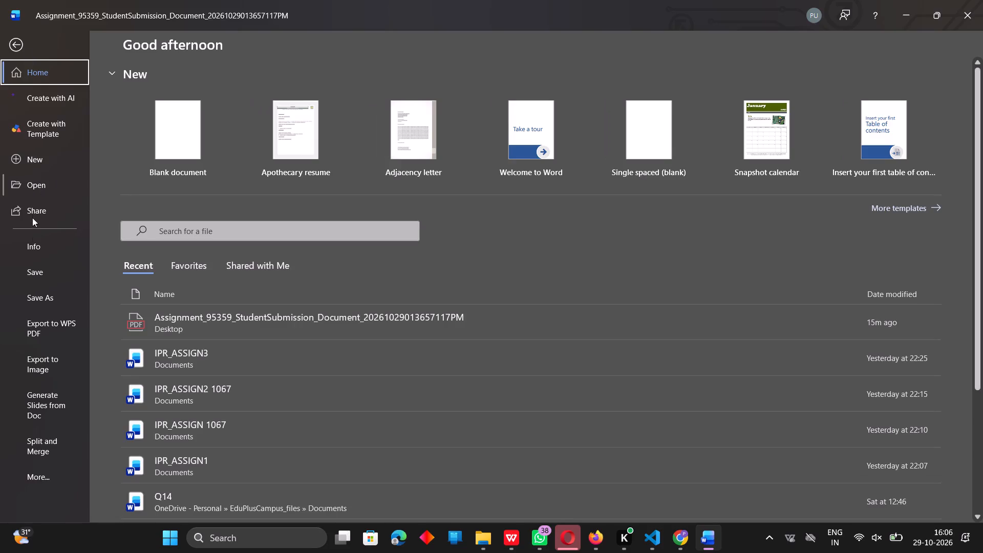
{"action": "left_click", "coordinate": [53, 293]}
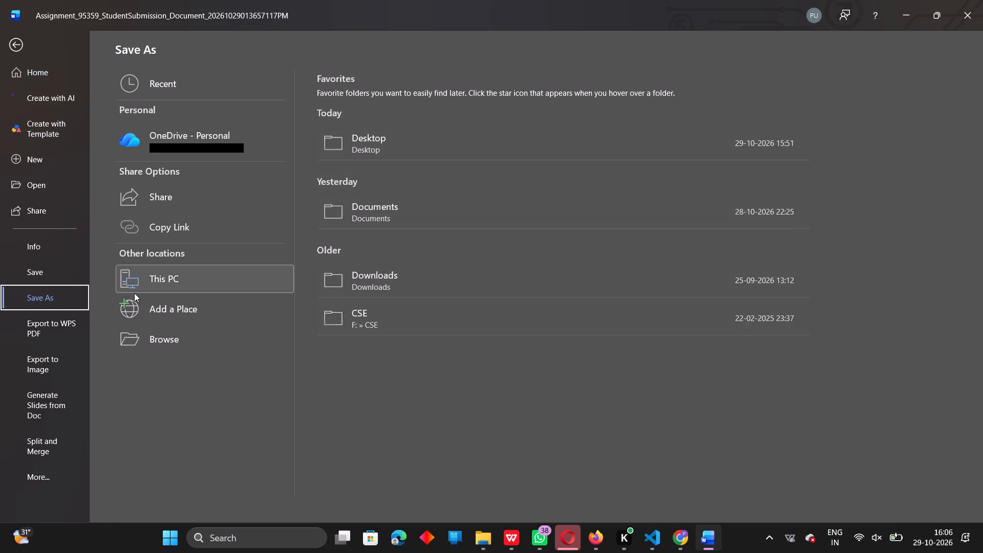
{"action": "left_click", "coordinate": [234, 281]}
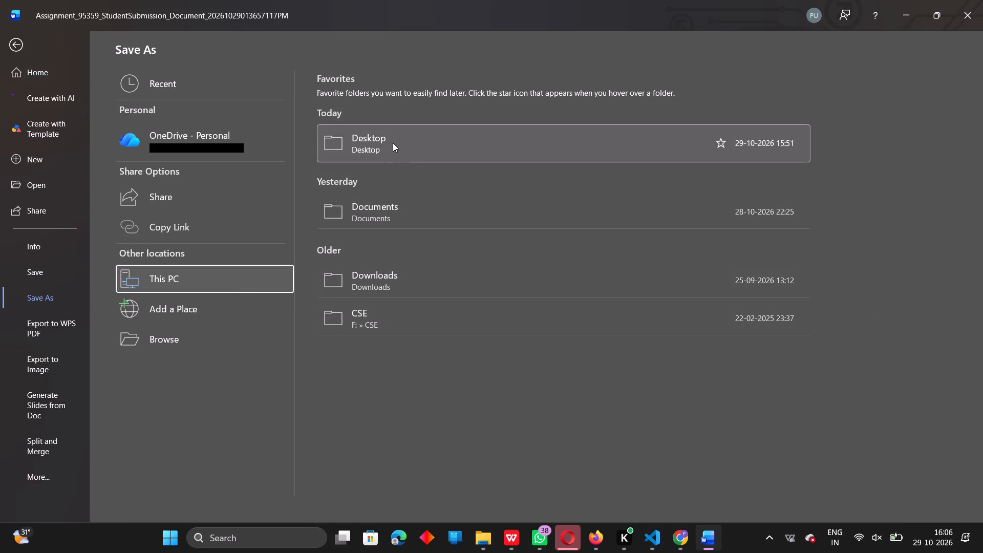
{"action": "left_click", "coordinate": [393, 143]}
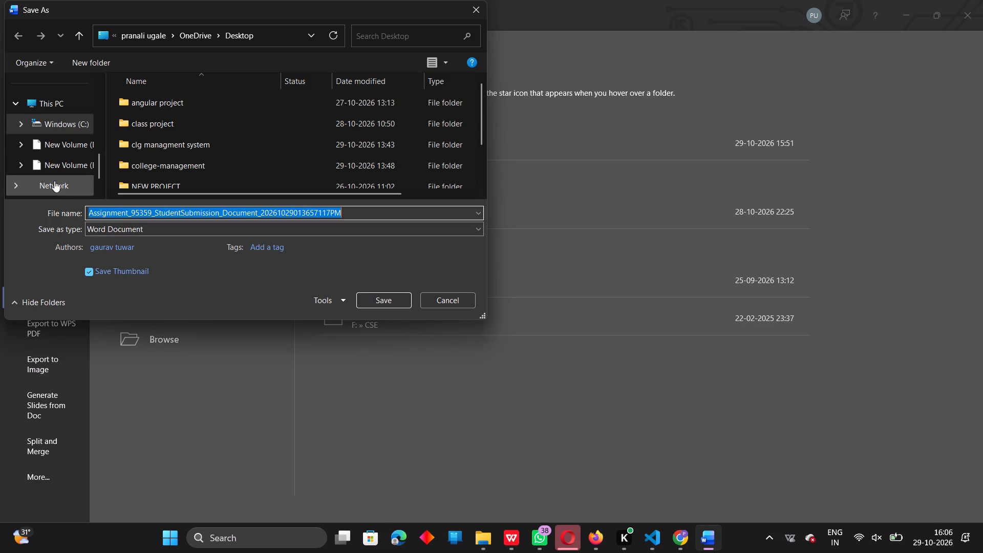
Replace the suggested file name for the Word document with the student's name followed by their number.
{"action": "left_click", "coordinate": [352, 211]}
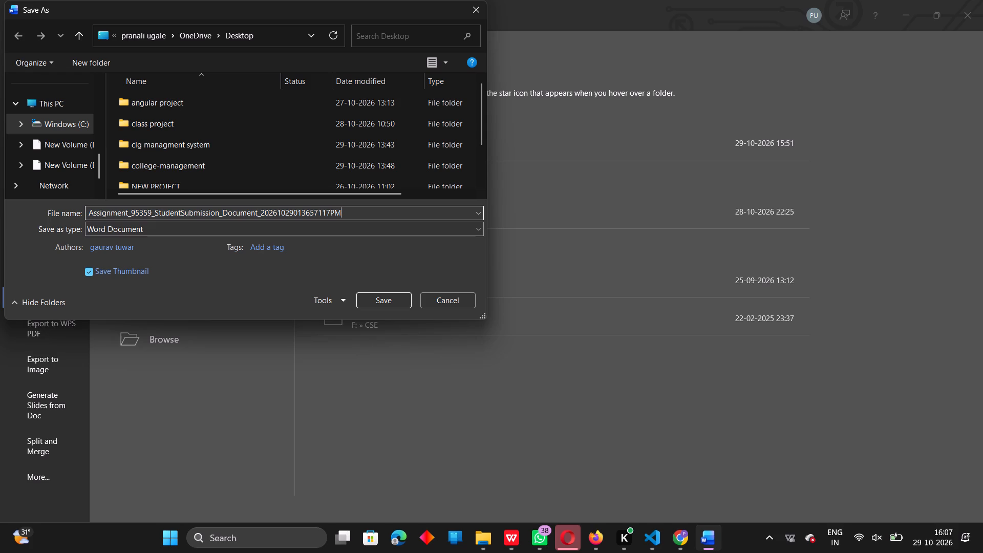
{"action": "key", "text": "BackSpace"}
{"action": "key", "text": "BackSpace"}
{"action": "key", "text": "BackSpace"}
{"action": "key", "text": "BackSpace"}
{"action": "key", "text": "BackSpace"}
{"action": "key", "text": "BackSpace"}
{"action": "key", "text": "BackSpace"}
{"action": "key", "text": "BackSpace"}
{"action": "key", "text": "BackSpace"}
{"action": "key", "text": "BackSpace"}
{"action": "key", "text": "BackSpace"}
{"action": "key", "text": "BackSpace"}
{"action": "key", "text": "BackSpace"}
{"action": "key", "text": "BackSpace"}
{"action": "key", "text": "BackSpace"}
{"action": "key", "text": "BackSpace"}
{"action": "key", "text": "BackSpace"}
{"action": "key", "text": "BackSpace"}
{"action": "key", "text": "BackSpace"}
{"action": "key", "text": "BackSpace"}
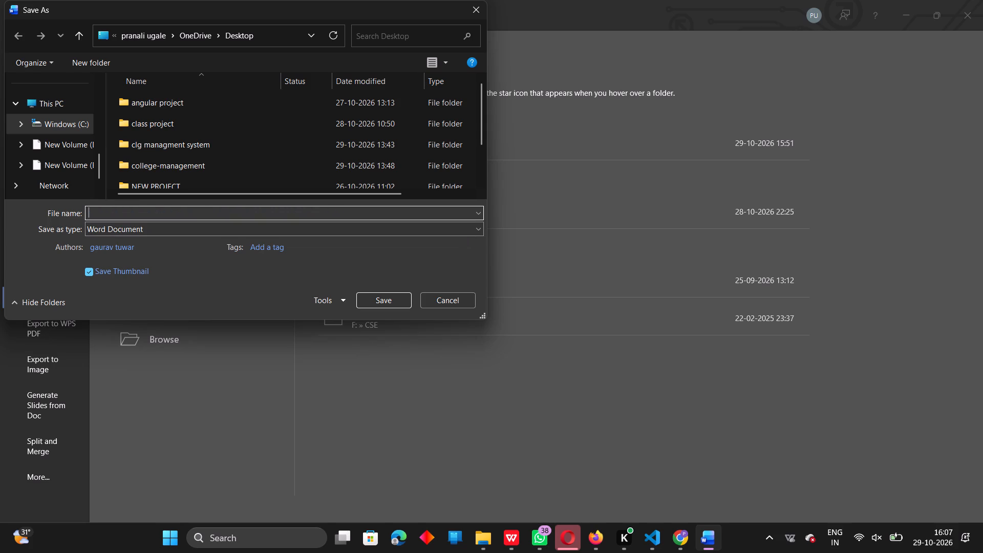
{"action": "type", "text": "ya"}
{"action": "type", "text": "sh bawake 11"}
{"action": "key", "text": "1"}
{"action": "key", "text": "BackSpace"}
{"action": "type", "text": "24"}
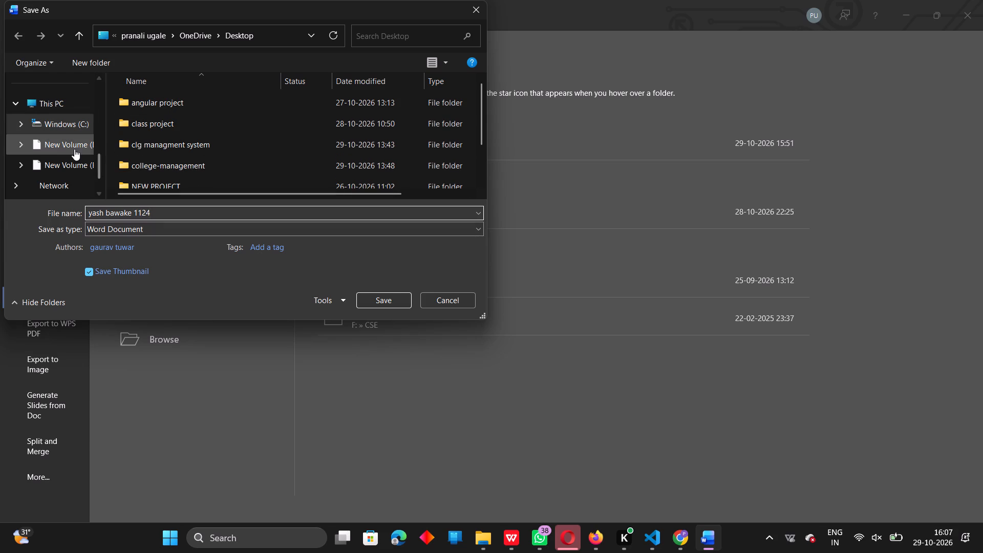
Choose the Desktop folder as the destination and save the file there as a Word Document.
{"action": "scroll", "coordinate": [61, 152], "scroll_direction": "up", "scroll_amount": 2}
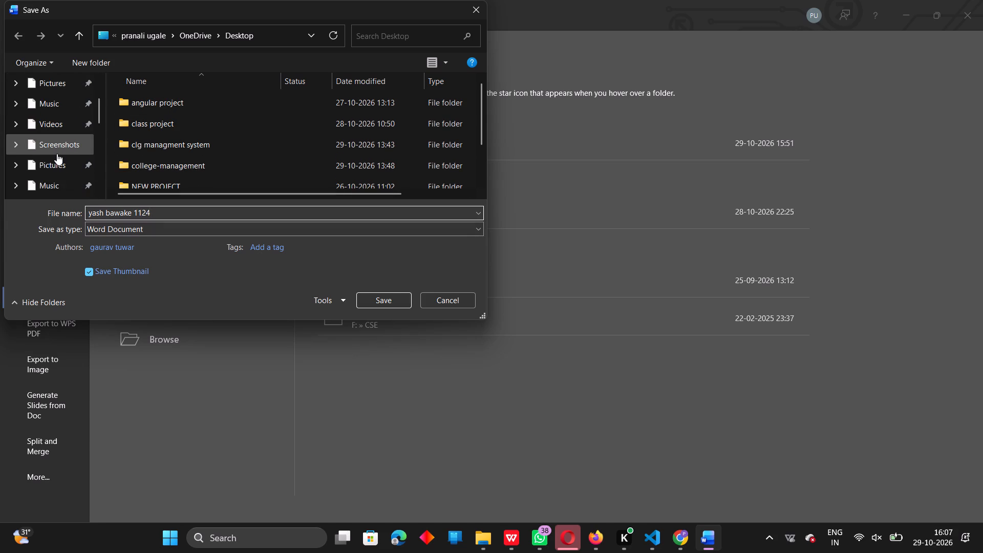
{"action": "scroll", "coordinate": [57, 154], "scroll_direction": "up", "scroll_amount": 1}
{"action": "left_click", "coordinate": [57, 176]}
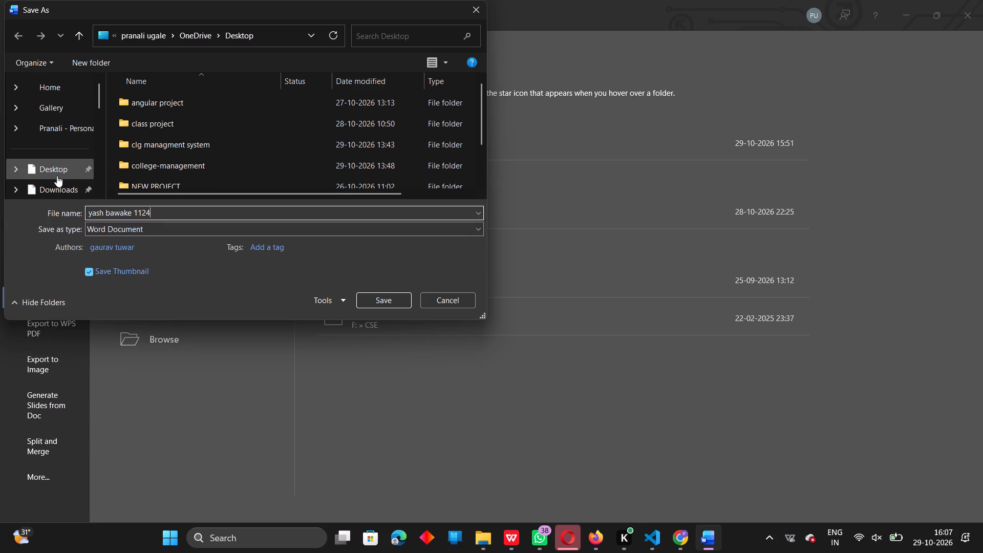
{"action": "left_click", "coordinate": [389, 304]}
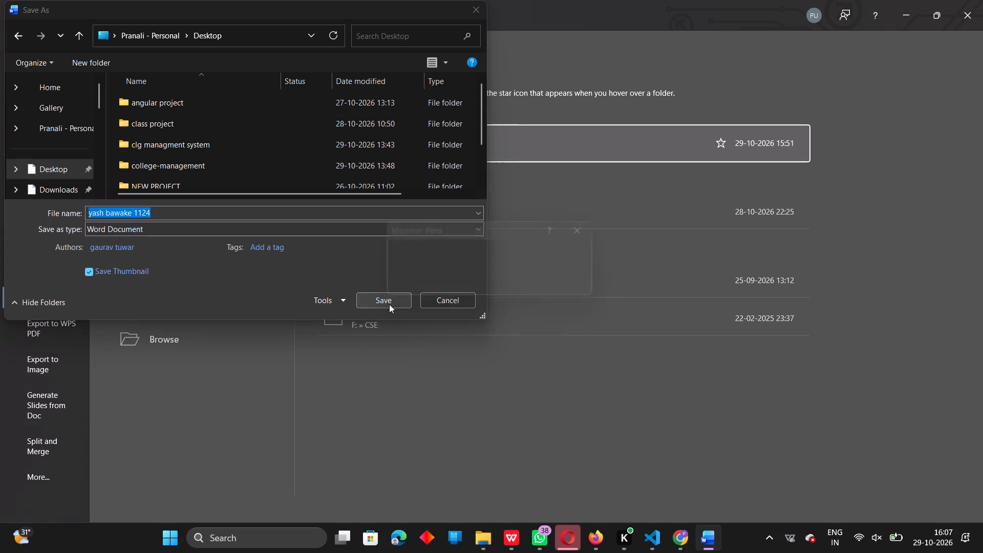
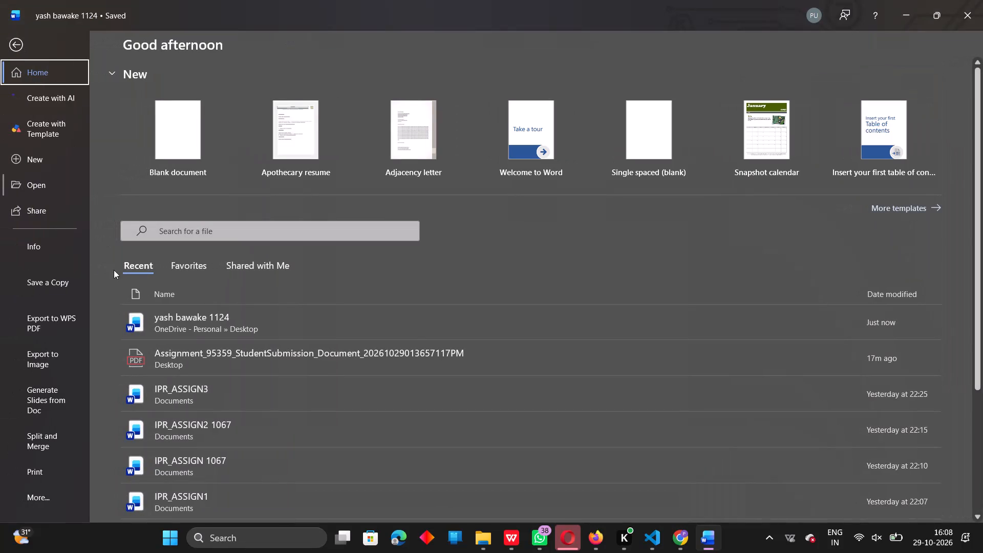
Begin saving a copy of the open document, choosing the Desktop folder on this PC as its destination.
{"action": "double_click", "coordinate": [190, 334]}
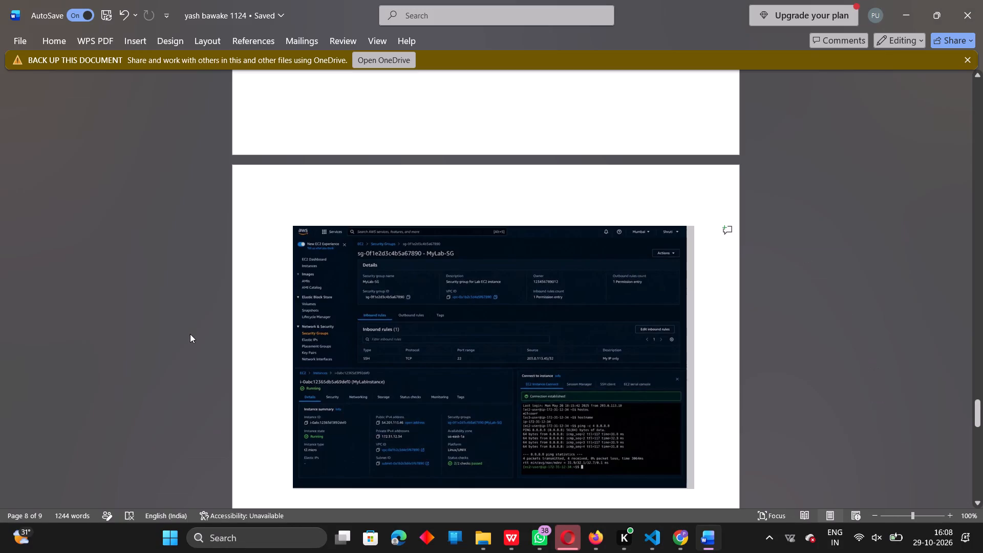
{"action": "left_click", "coordinate": [18, 39]}
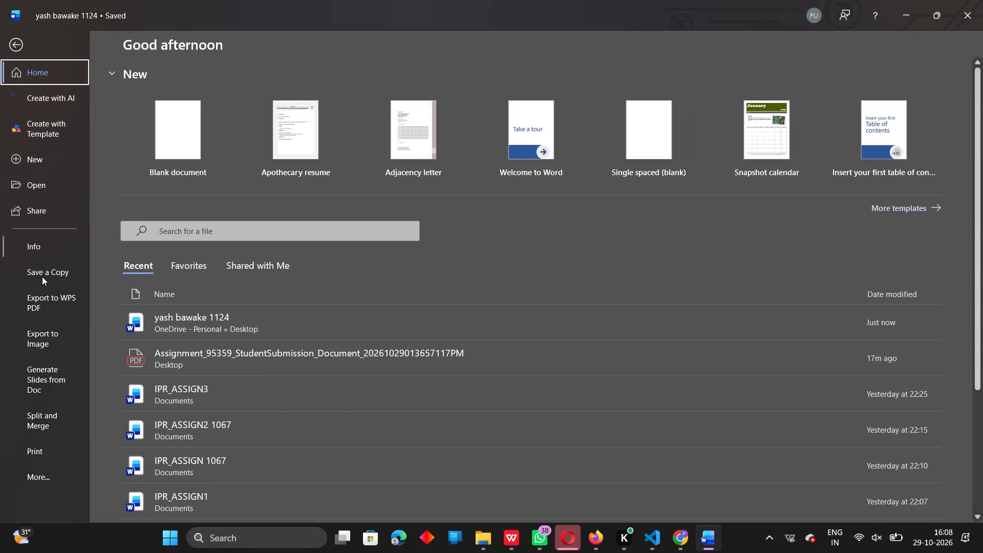
{"action": "left_click", "coordinate": [43, 276]}
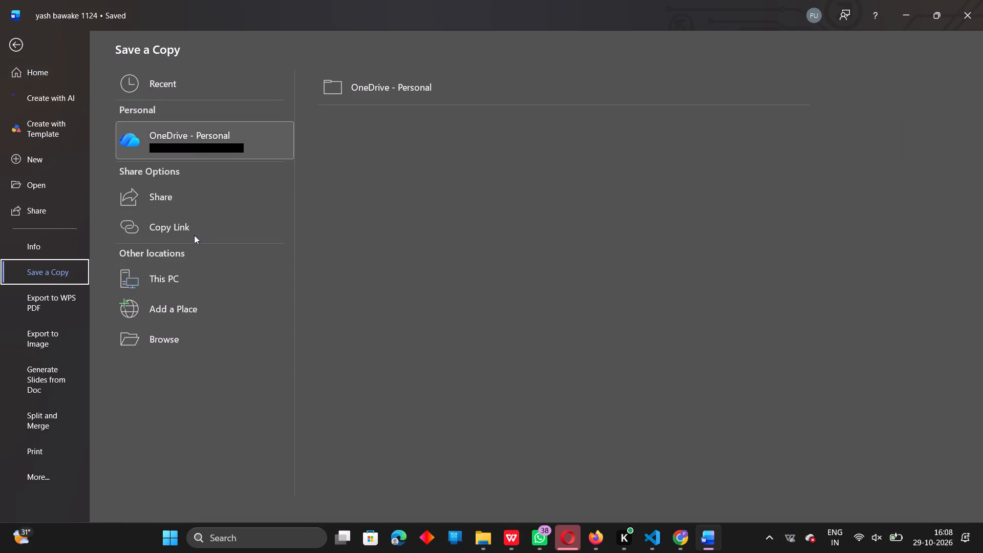
{"action": "left_click", "coordinate": [208, 283]}
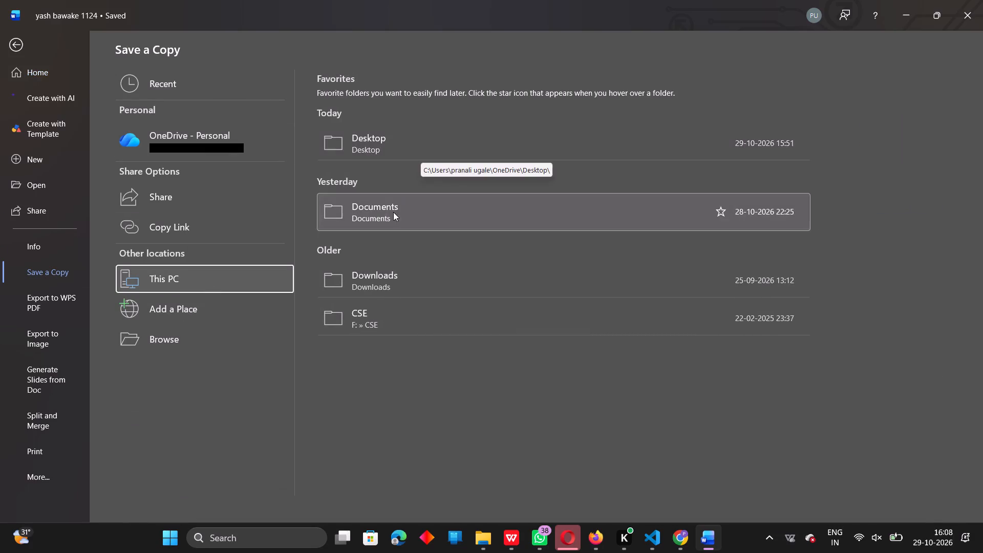
{"action": "double_click", "coordinate": [421, 147]}
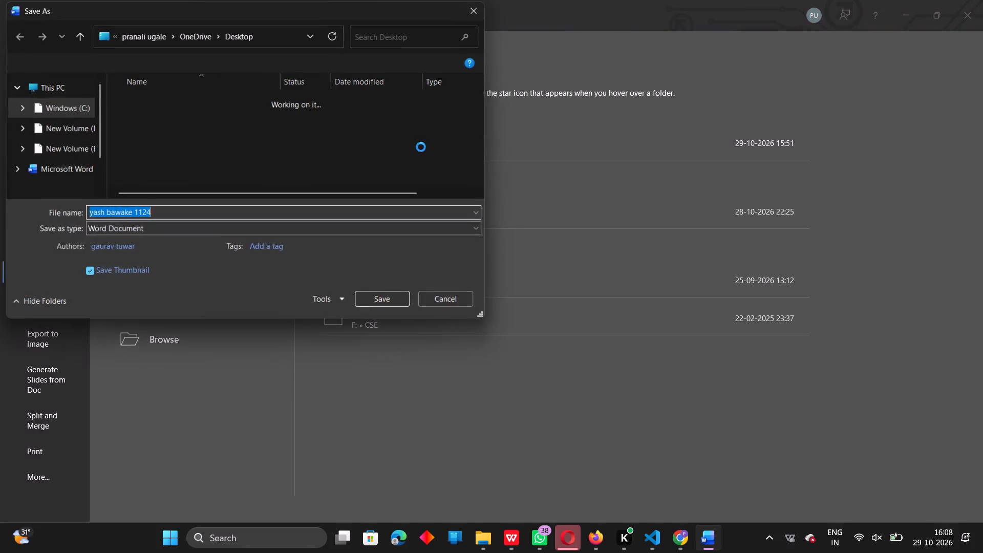
Expand the number after the student's name into the full student ID in the file name, and save the copy as a Word Document.
{"action": "left_click", "coordinate": [177, 212]}
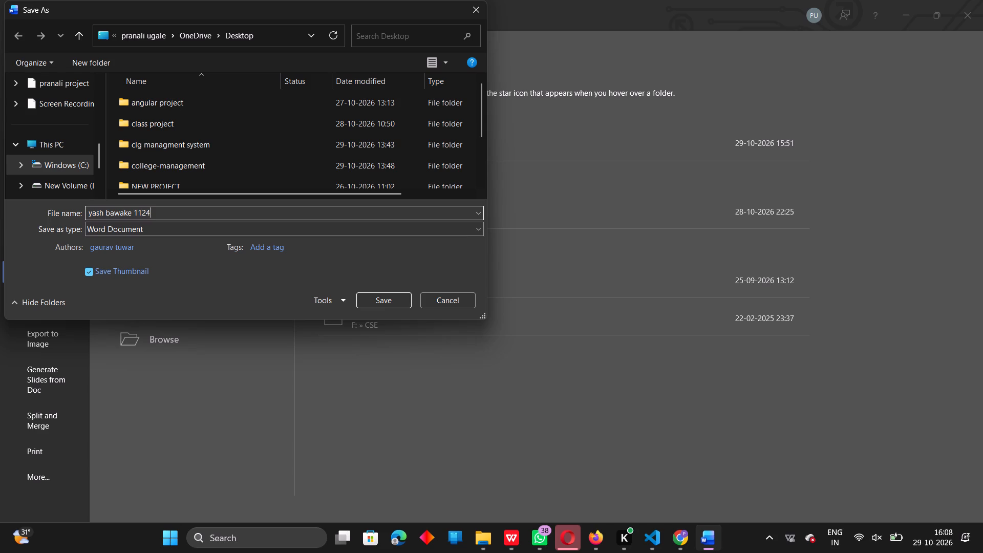
{"action": "left_click", "coordinate": [134, 212]}
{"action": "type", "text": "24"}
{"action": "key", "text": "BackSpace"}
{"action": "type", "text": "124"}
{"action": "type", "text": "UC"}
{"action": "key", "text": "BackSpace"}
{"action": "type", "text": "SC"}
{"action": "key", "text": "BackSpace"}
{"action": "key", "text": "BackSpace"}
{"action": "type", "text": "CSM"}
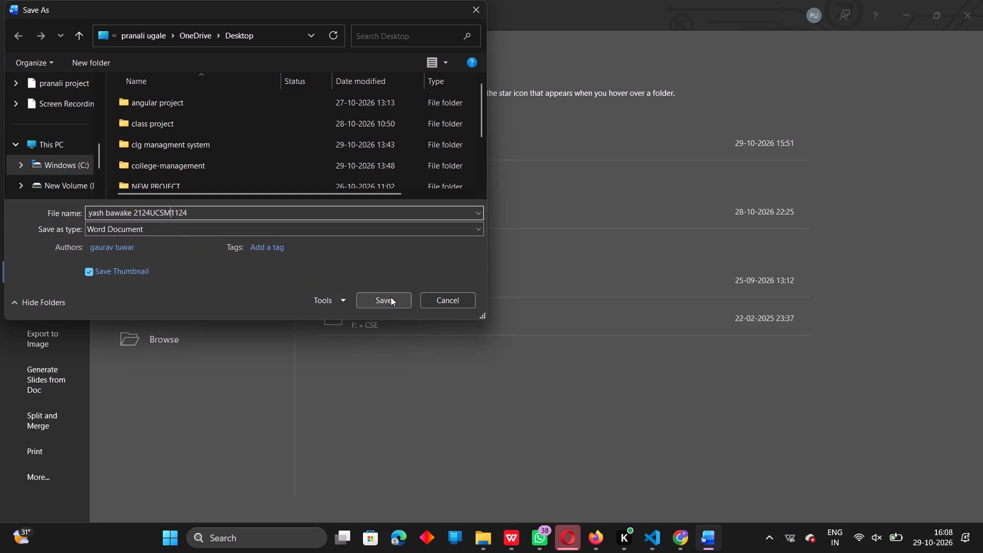
{"action": "left_click", "coordinate": [391, 297]}
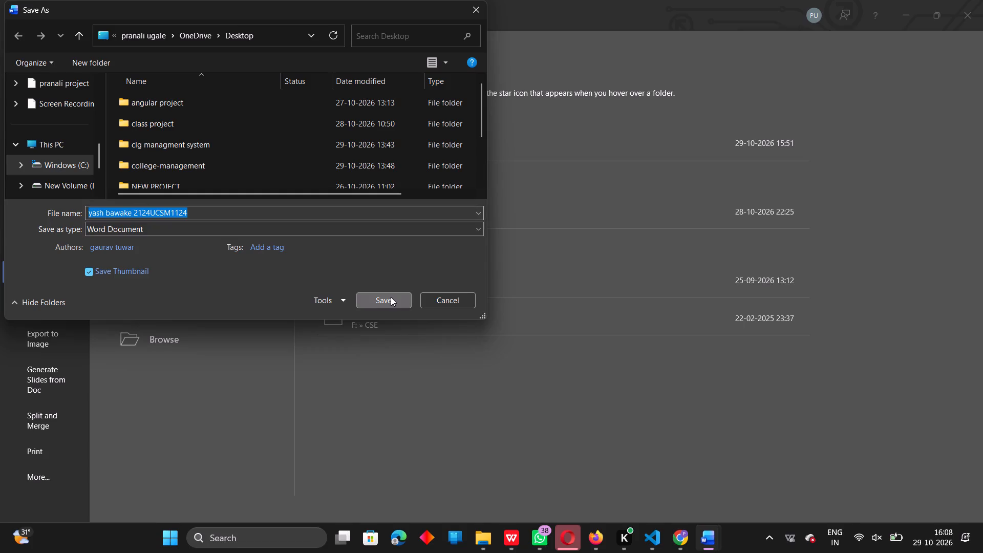
{"action": "left_click", "coordinate": [391, 297]}
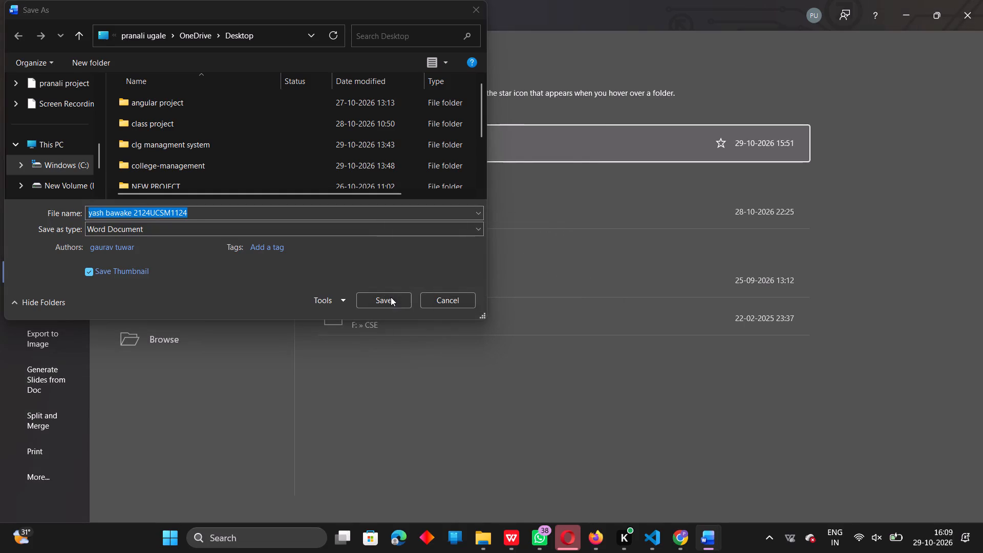
{"action": "left_click", "coordinate": [476, 13]}
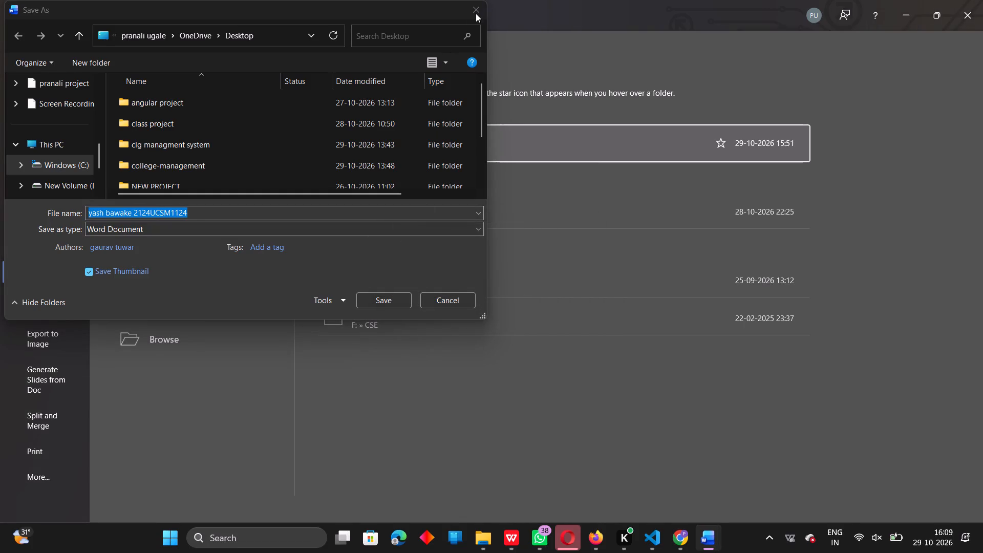
{"action": "left_click", "coordinate": [476, 9]}
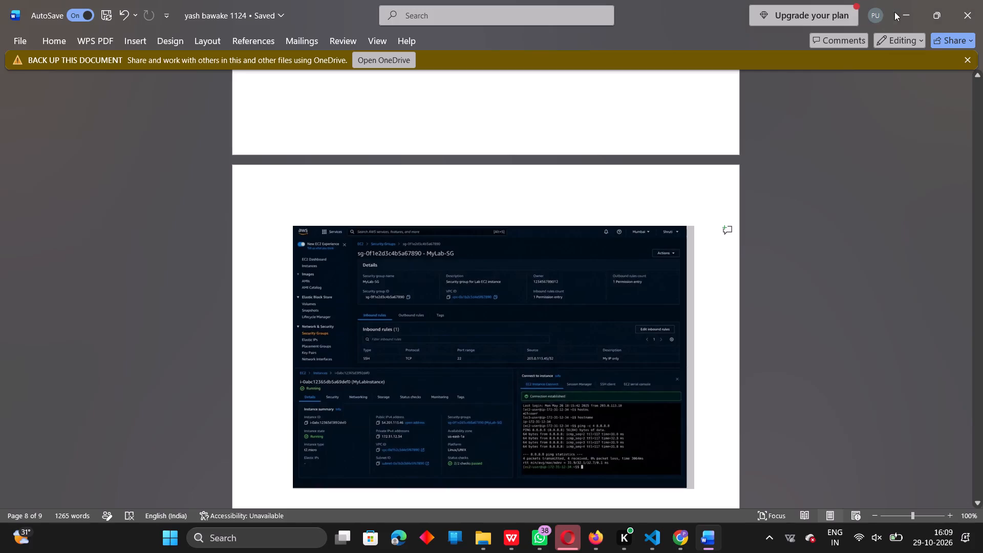
Minimize the Word document and the window behind it.
{"action": "left_click", "coordinate": [894, 12]}
{"action": "left_click", "coordinate": [912, 17]}
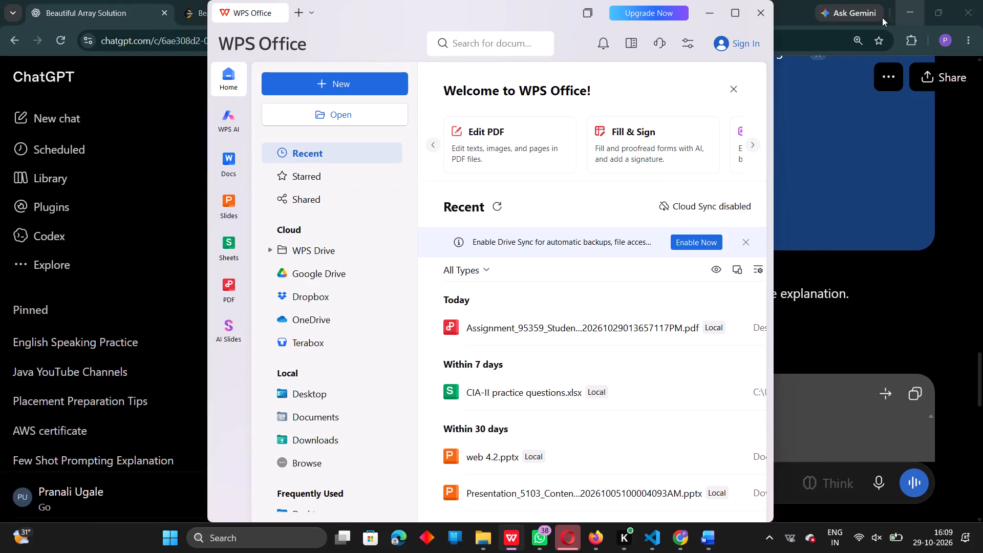
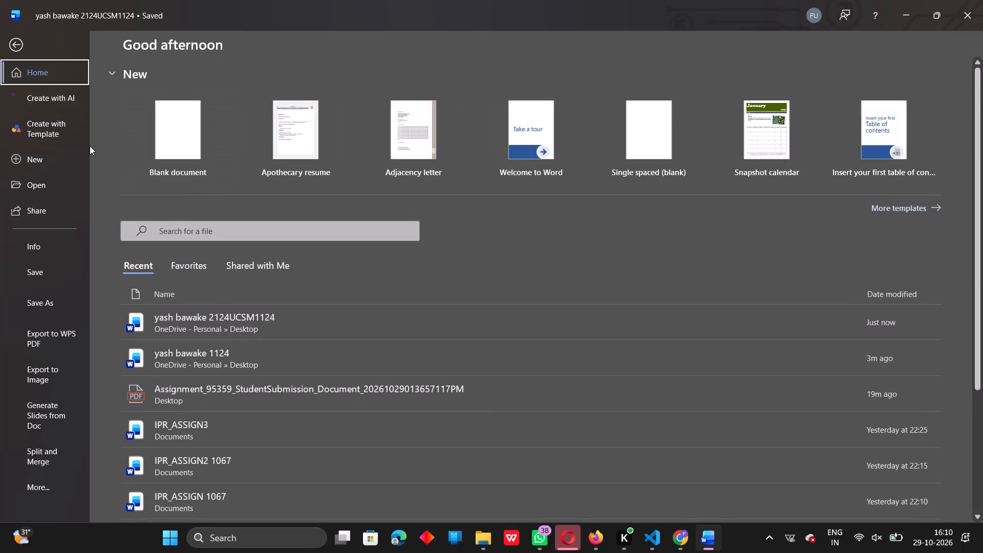
Save the open assignment document.
{"action": "left_click", "coordinate": [47, 276]}
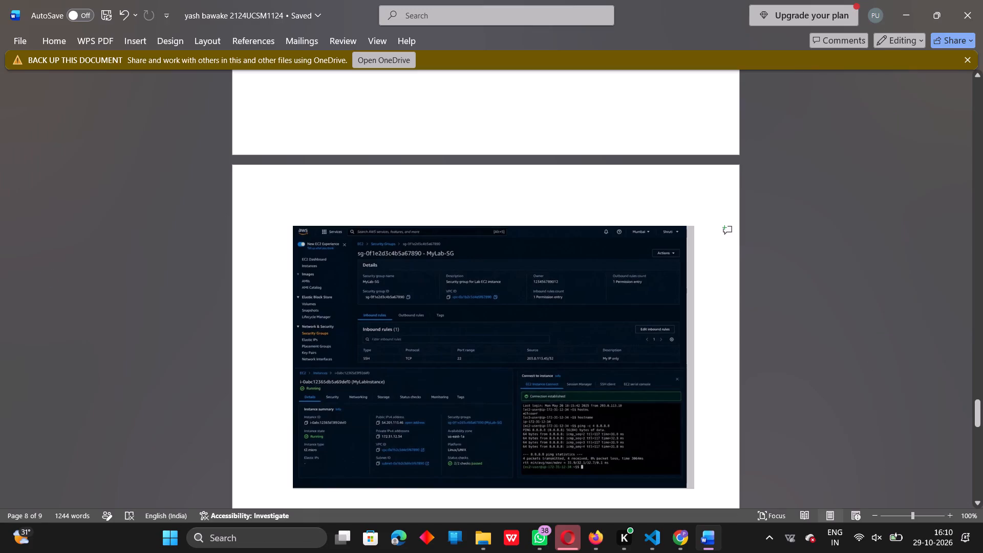
Save a copy of the assignment as a Word Document in the Documents folder on this PC, using the same file name.
{"action": "left_click", "coordinate": [16, 40]}
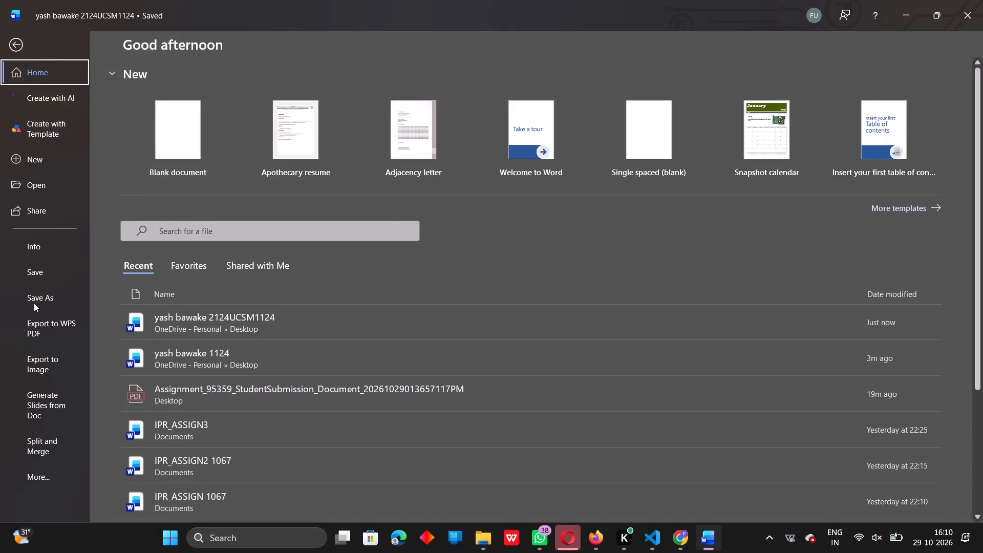
{"action": "left_click", "coordinate": [34, 303]}
{"action": "left_click", "coordinate": [169, 284]}
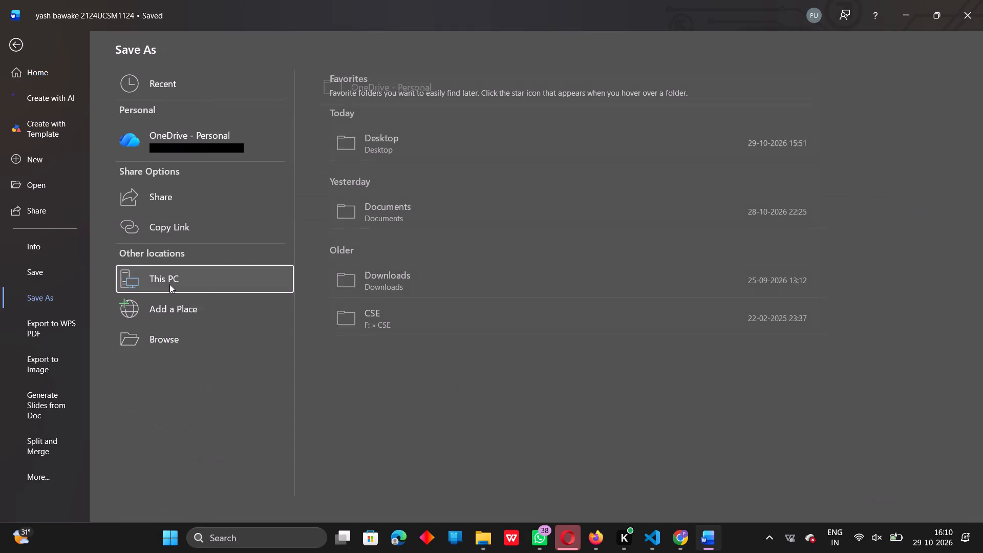
{"action": "double_click", "coordinate": [377, 217]}
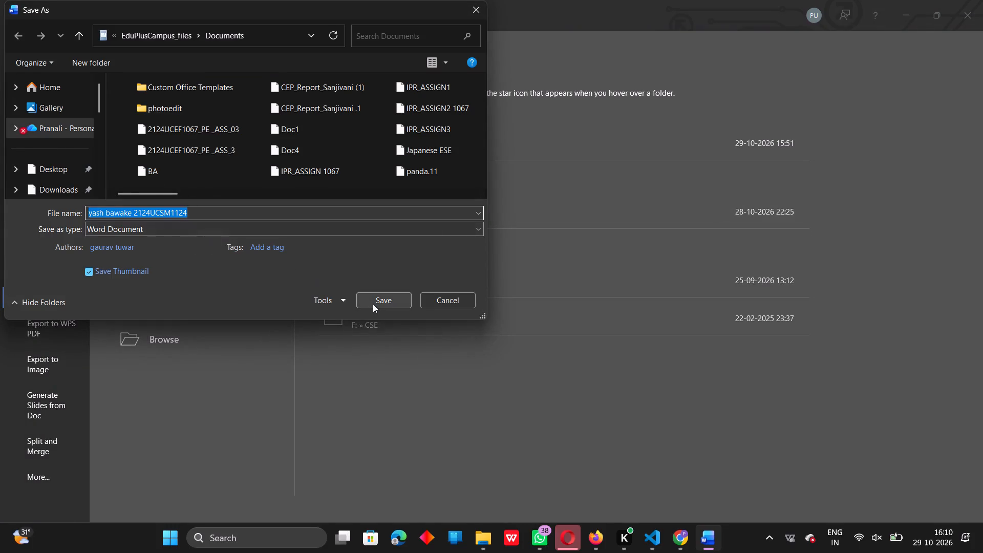
{"action": "left_click", "coordinate": [373, 306]}
{"action": "double_click", "coordinate": [373, 306]}
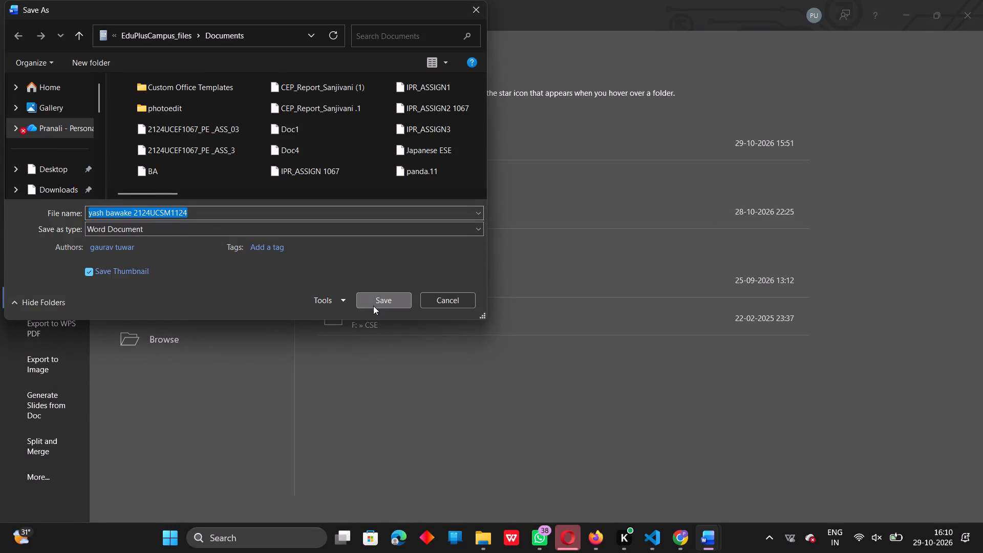
{"action": "triple_click", "coordinate": [373, 295]}
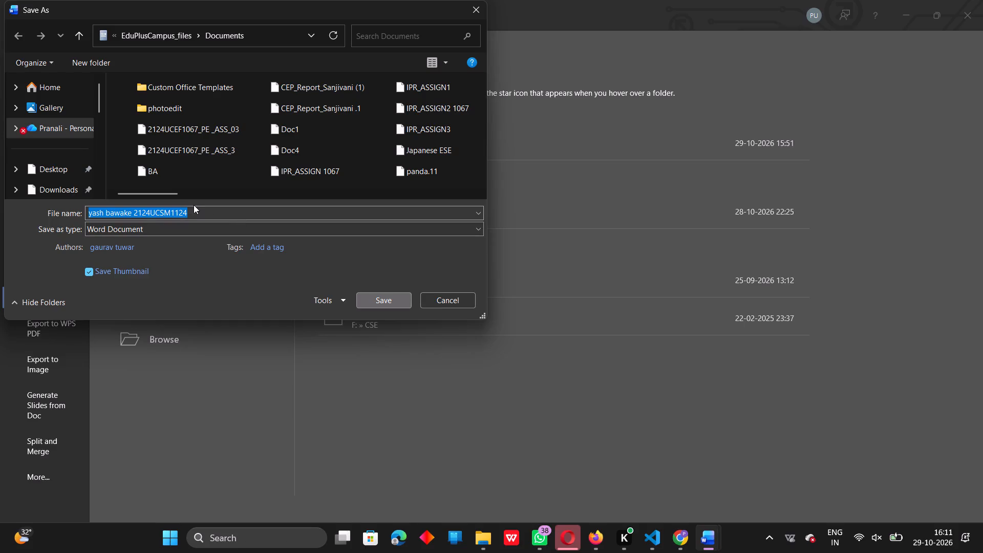
Save the assignment copy as a Word Document in the Documents folder, keeping the proposed file name.
{"action": "left_click", "coordinate": [254, 218]}
{"action": "double_click", "coordinate": [383, 305]}
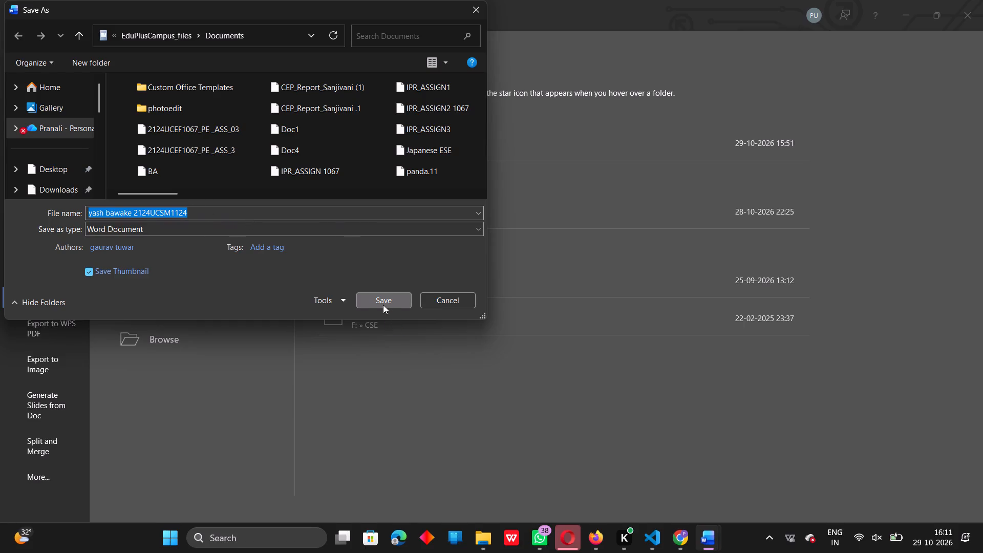
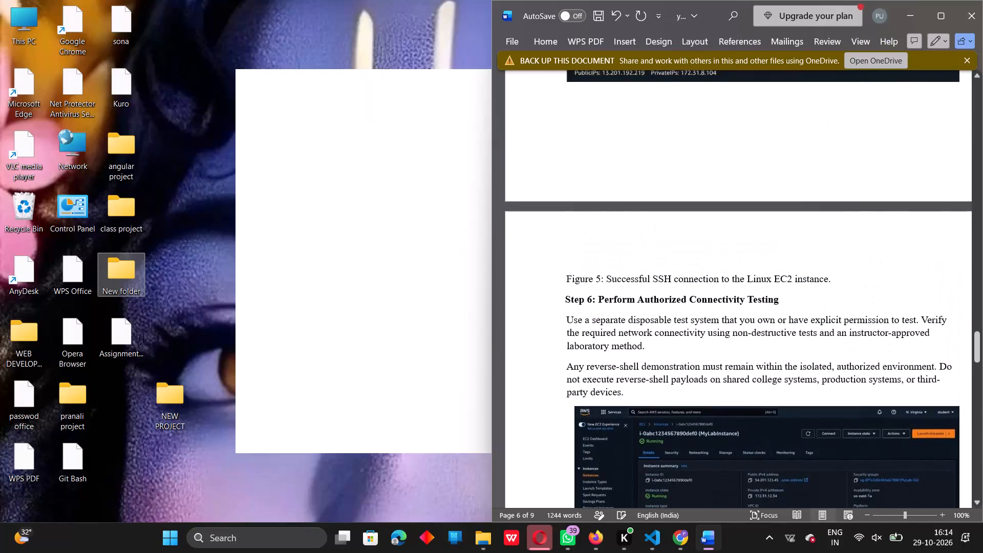
Paste the copied AWS terminal screenshot of the netcat listener on port 4444 into the assignment document.
{"action": "key", "text": "ctrl+v"}
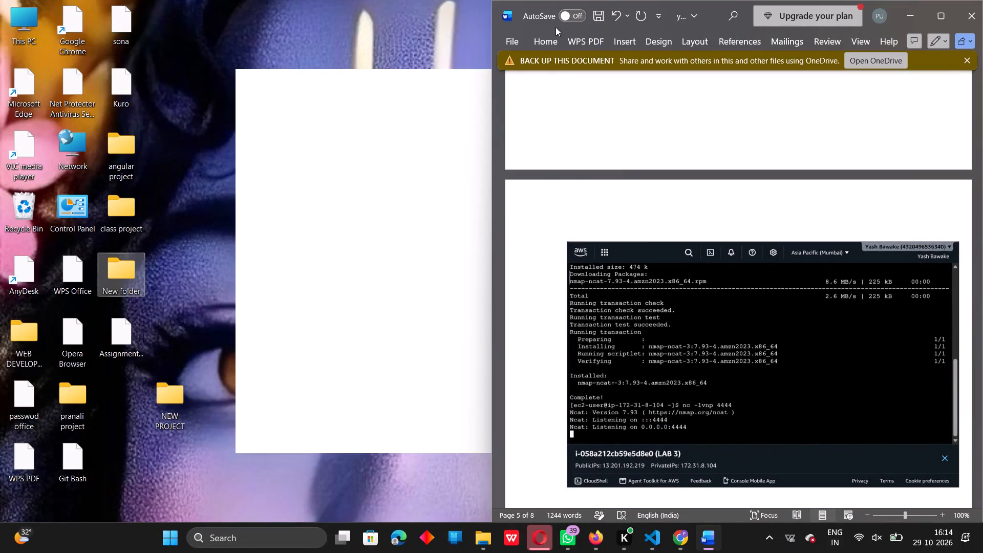
Save a copy of the updated assignment as a Word Document in the Documents folder on this PC.
{"action": "left_click", "coordinate": [511, 38]}
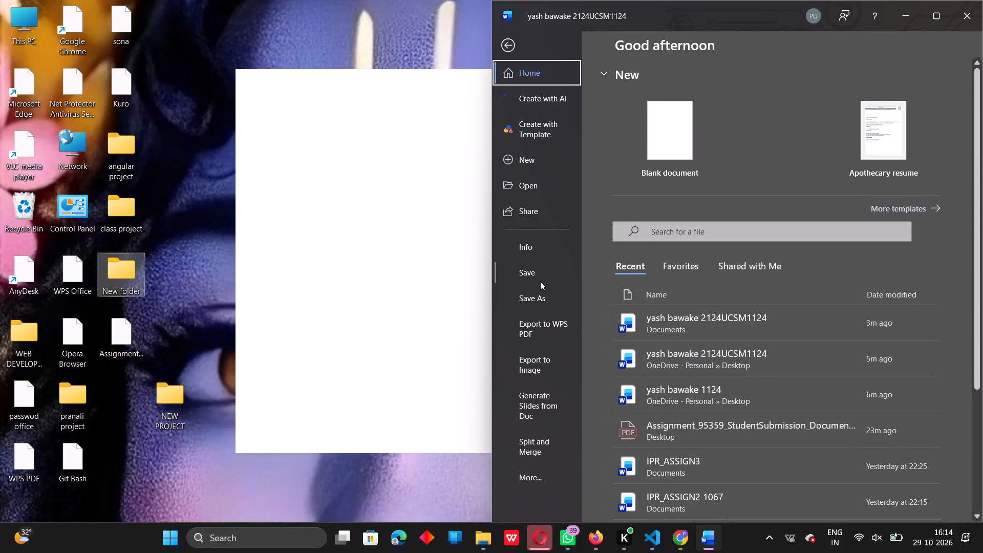
{"action": "left_click", "coordinate": [534, 296]}
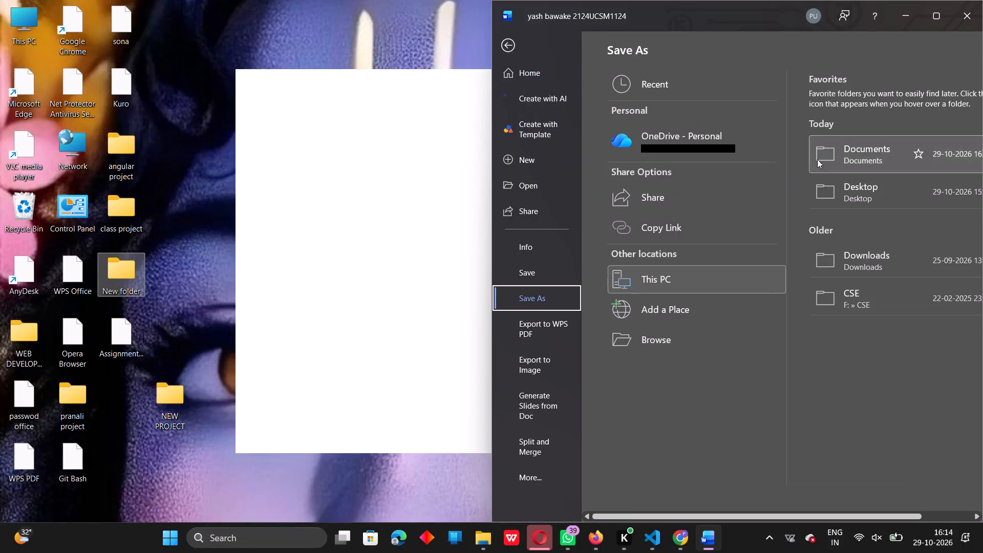
{"action": "left_click", "coordinate": [862, 148]}
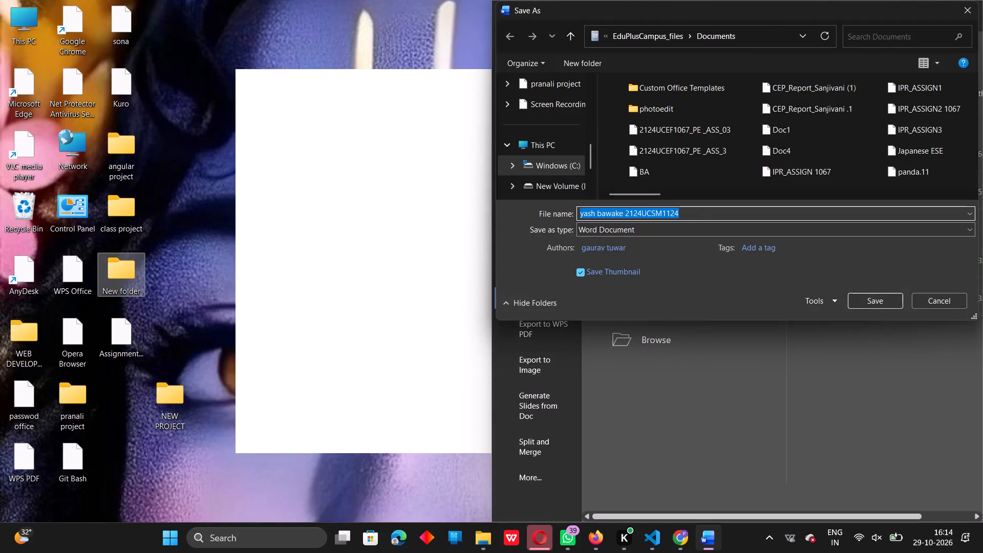
Append (1) to the suggested file name and save the assignment as a Word Document in the Documents folder.
{"action": "left_click", "coordinate": [697, 218]}
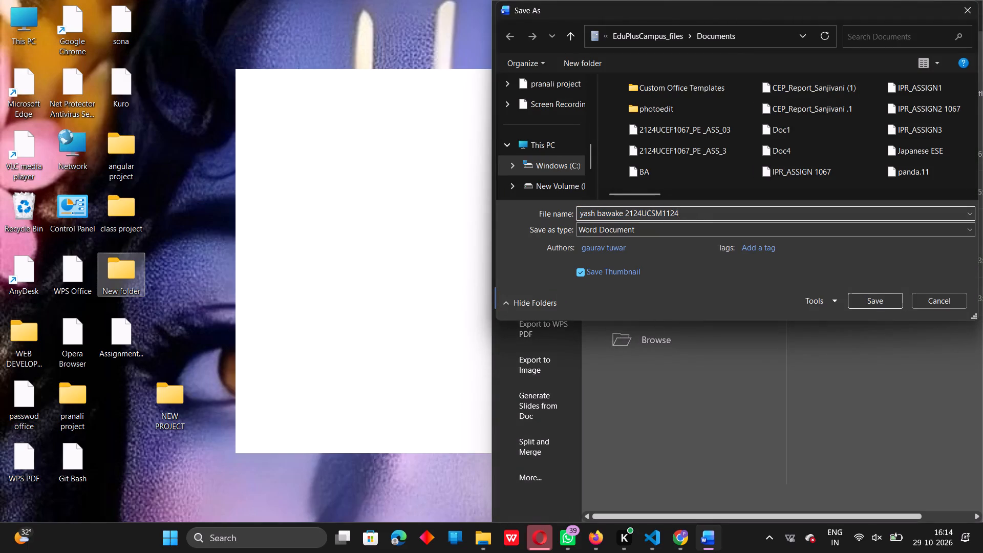
{"action": "type", "text": "()"}
{"action": "key", "text": "Left"}
{"action": "key", "text": "1"}
{"action": "left_click", "coordinate": [873, 298]}
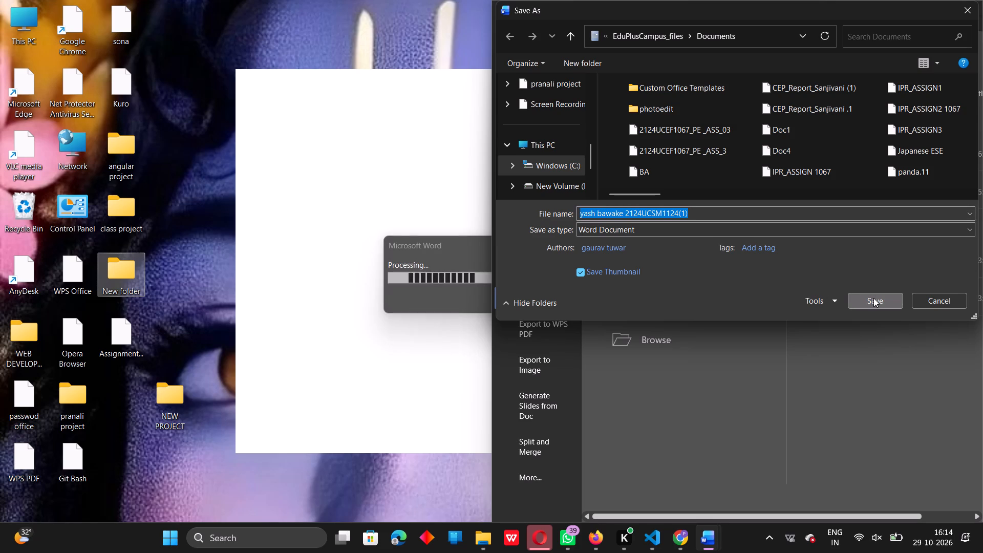
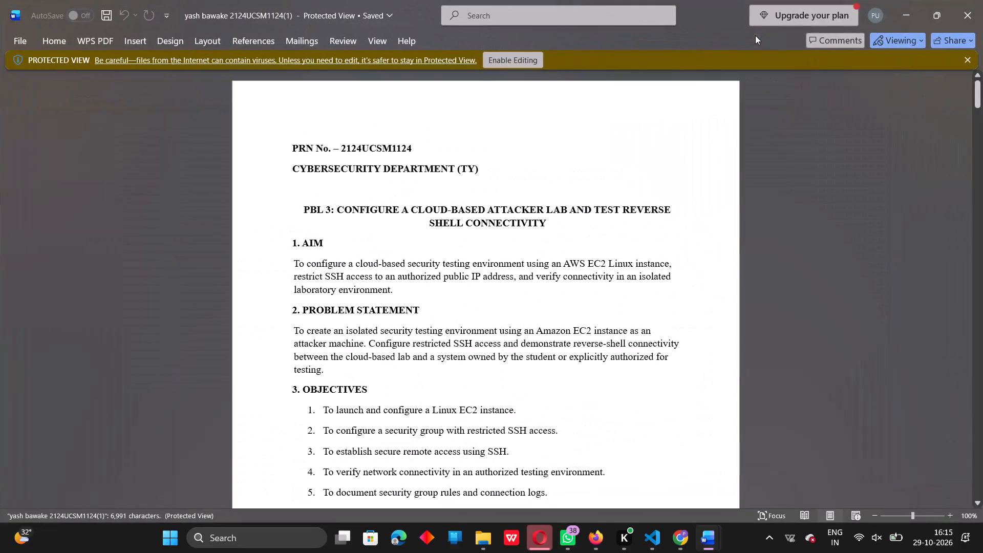
Review the downloaded PBL 3 assignment from the PRN heading through its figures and steps to the References section.
{"action": "scroll", "coordinate": [567, 276], "scroll_direction": "down", "scroll_amount": 2}
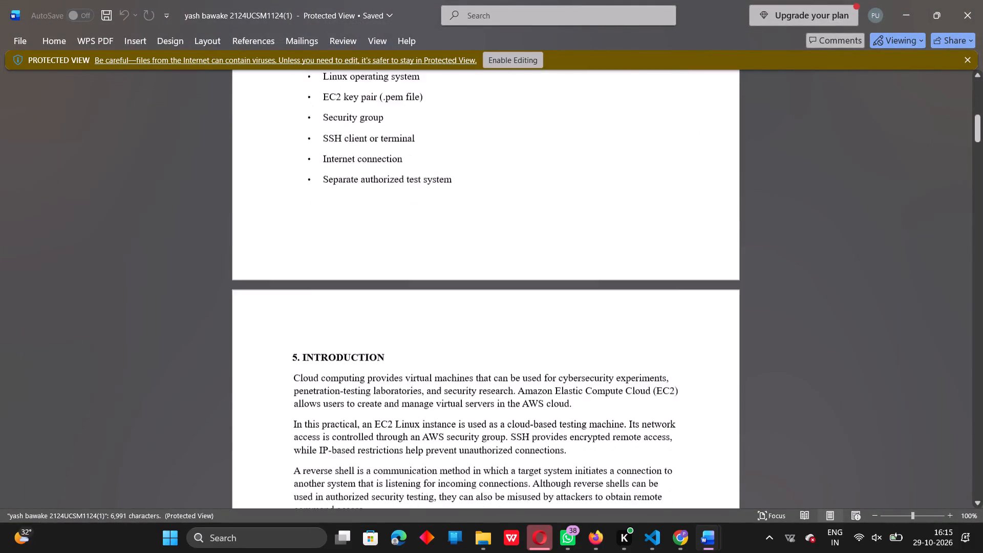
{"action": "scroll", "coordinate": [567, 276], "scroll_direction": "down", "scroll_amount": 5}
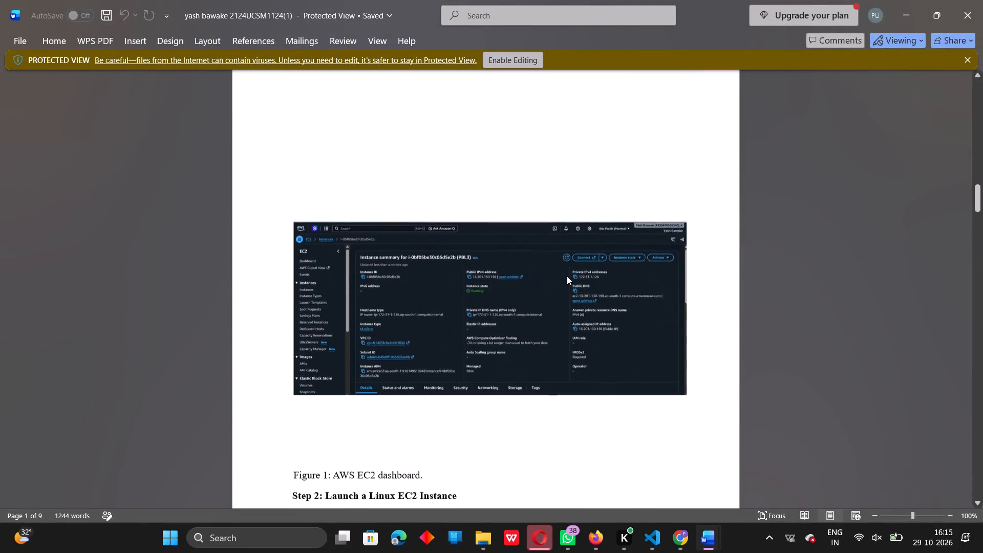
{"action": "scroll", "coordinate": [567, 276], "scroll_direction": "down", "scroll_amount": 5}
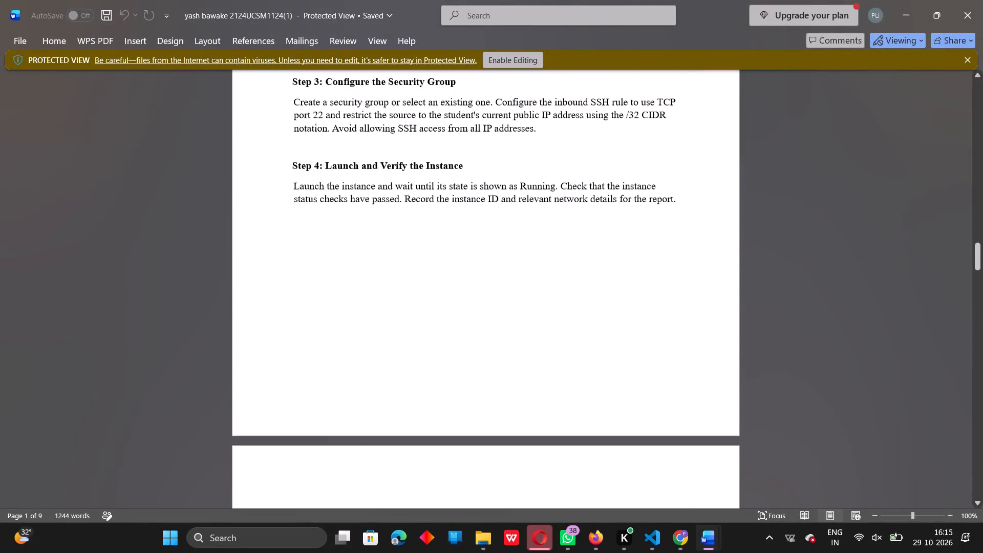
{"action": "scroll", "coordinate": [567, 276], "scroll_direction": "down", "scroll_amount": 5}
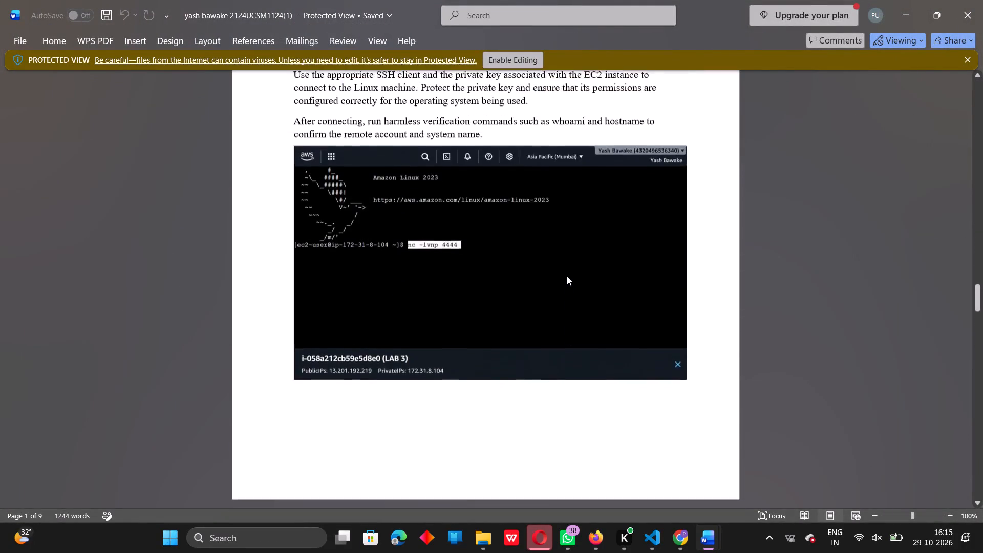
{"action": "scroll", "coordinate": [567, 276], "scroll_direction": "down", "scroll_amount": 5}
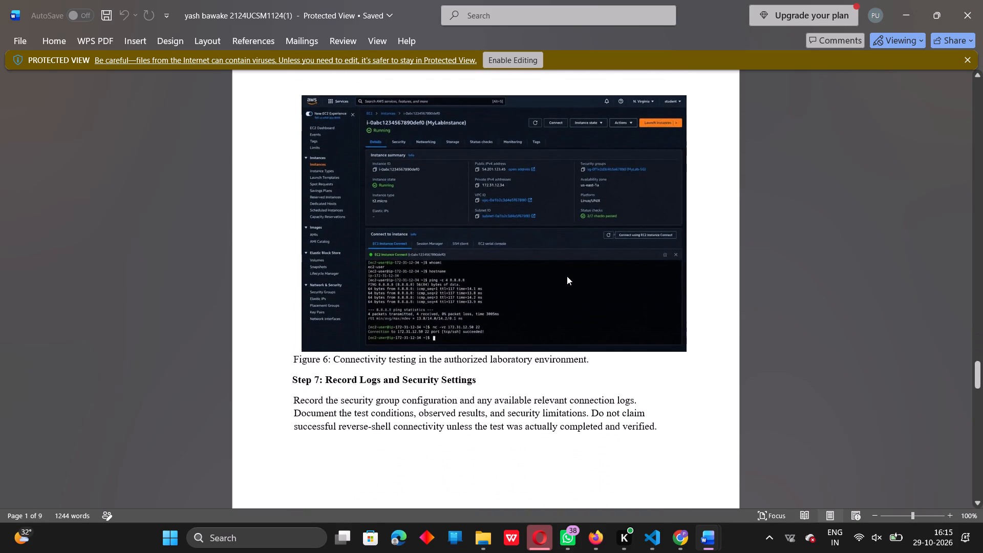
{"action": "scroll", "coordinate": [567, 276], "scroll_direction": "down", "scroll_amount": 2}
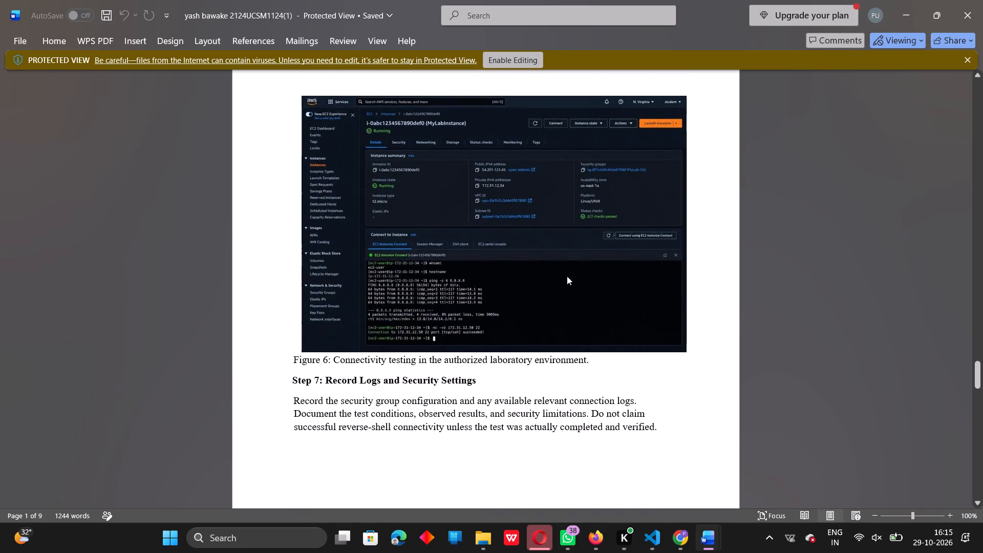
{"action": "scroll", "coordinate": [567, 276], "scroll_direction": "down", "scroll_amount": 1}
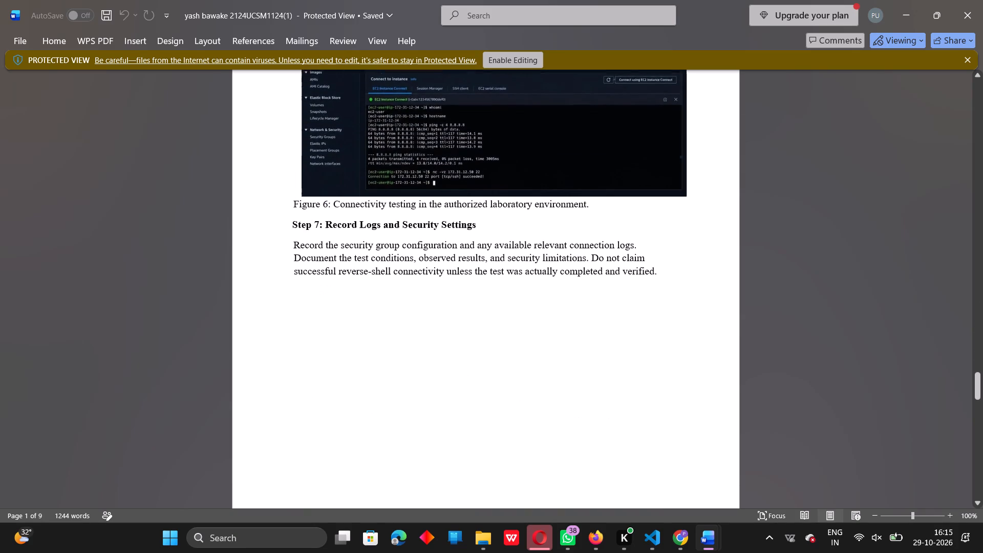
{"action": "scroll", "coordinate": [567, 276], "scroll_direction": "down", "scroll_amount": 4}
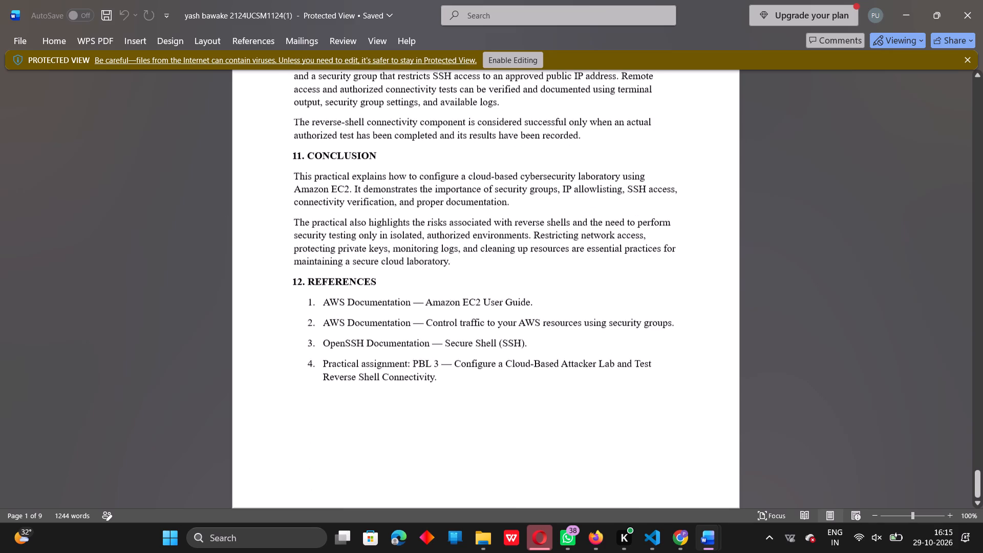
{"action": "scroll", "coordinate": [567, 276], "scroll_direction": "up", "scroll_amount": 5}
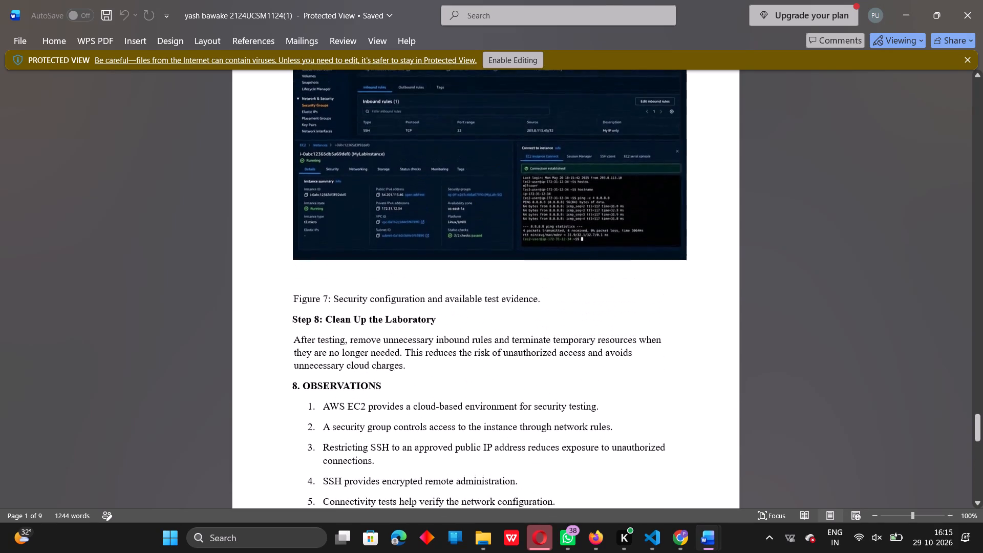
{"action": "scroll", "coordinate": [567, 276], "scroll_direction": "up", "scroll_amount": 5}
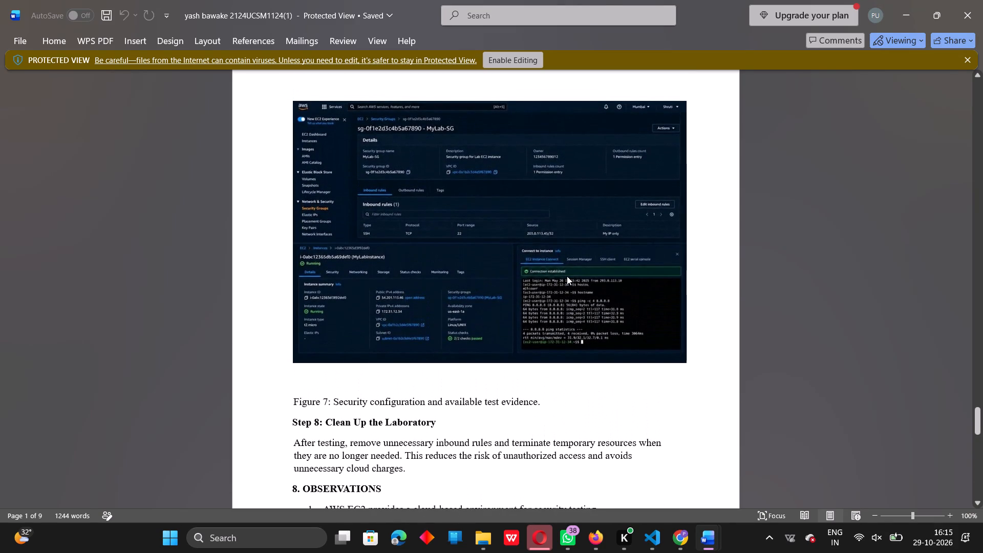
{"action": "scroll", "coordinate": [598, 283], "scroll_direction": "down", "scroll_amount": 7}
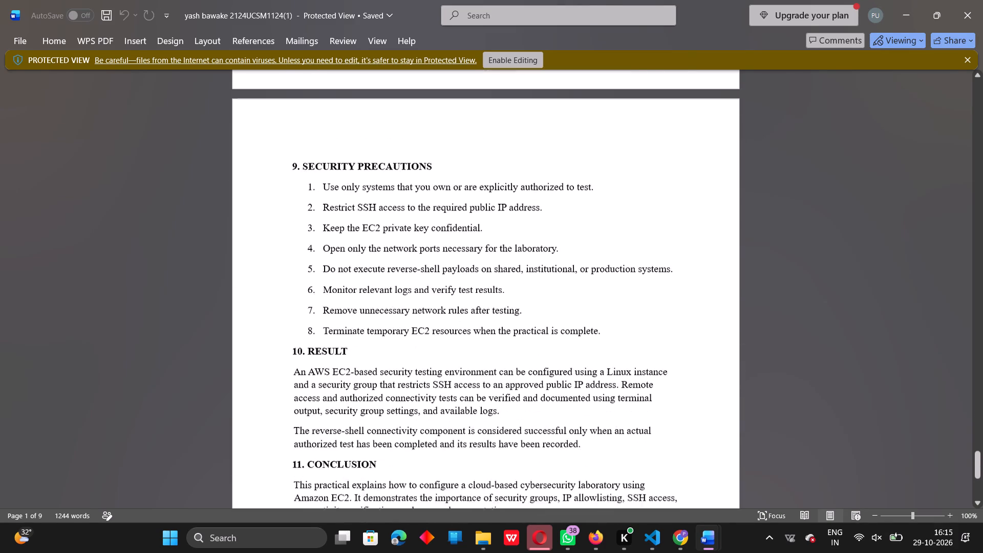
{"action": "scroll", "coordinate": [598, 283], "scroll_direction": "down", "scroll_amount": 11}
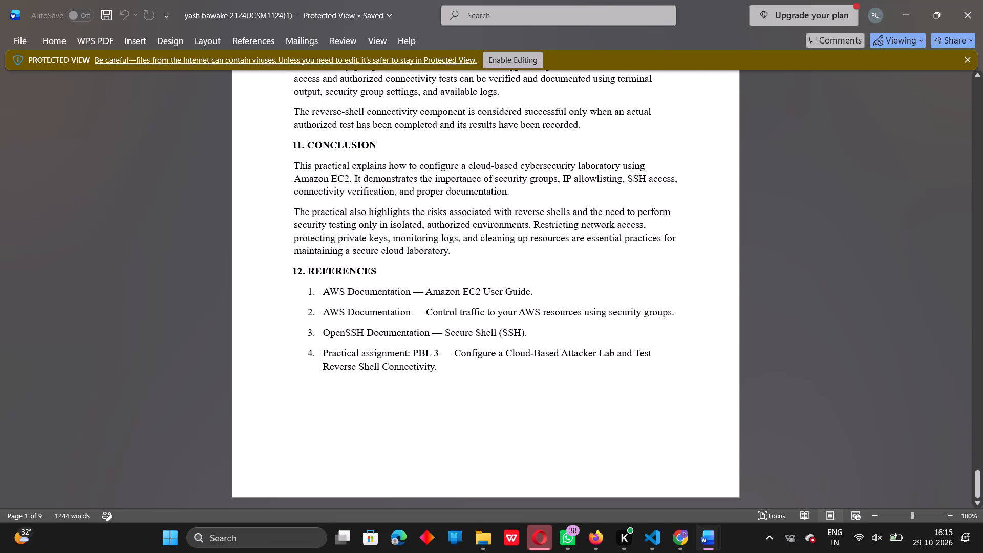
Select the Figure 7 screenshot of the security configuration and test evidence above Step 8.
{"action": "scroll", "coordinate": [648, 285], "scroll_direction": "up", "scroll_amount": 8}
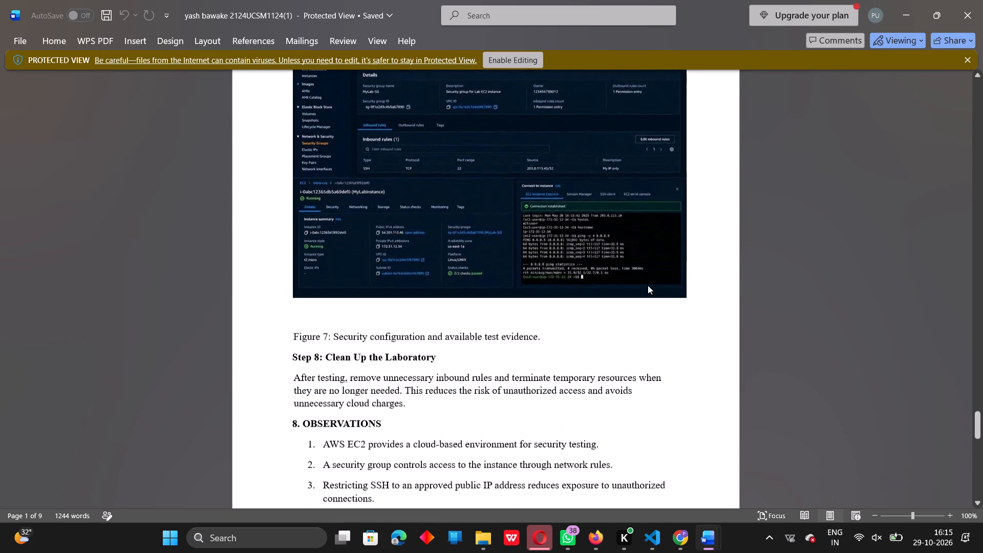
{"action": "left_click", "coordinate": [590, 268]}
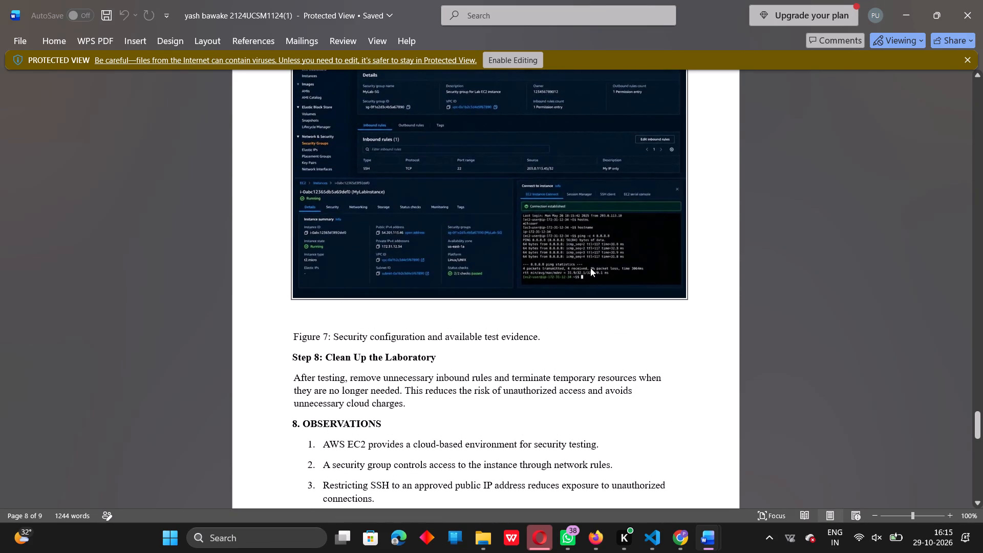
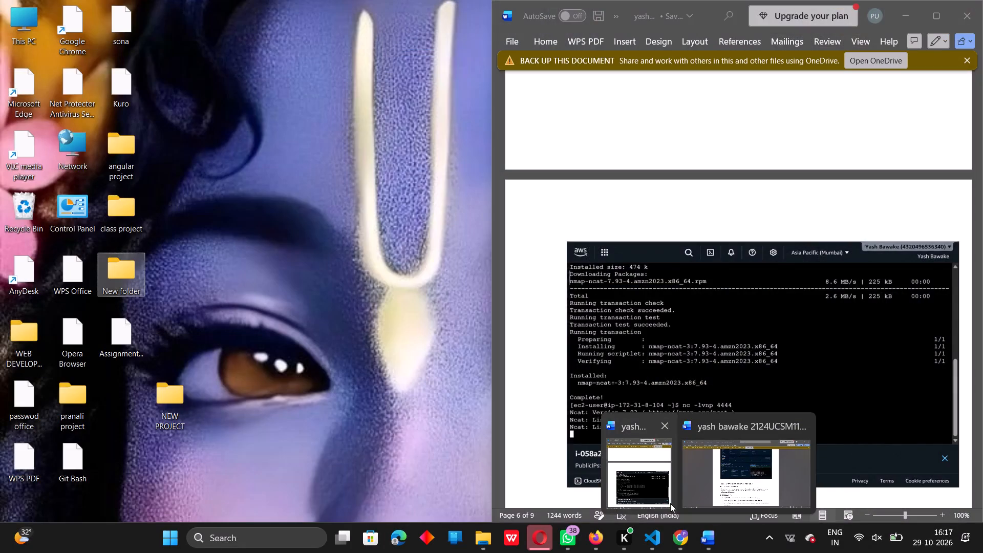
Switch to the (1) copy of the assignment in Word and review its text and figures between the introduction and Step 6.
{"action": "left_click", "coordinate": [644, 506]}
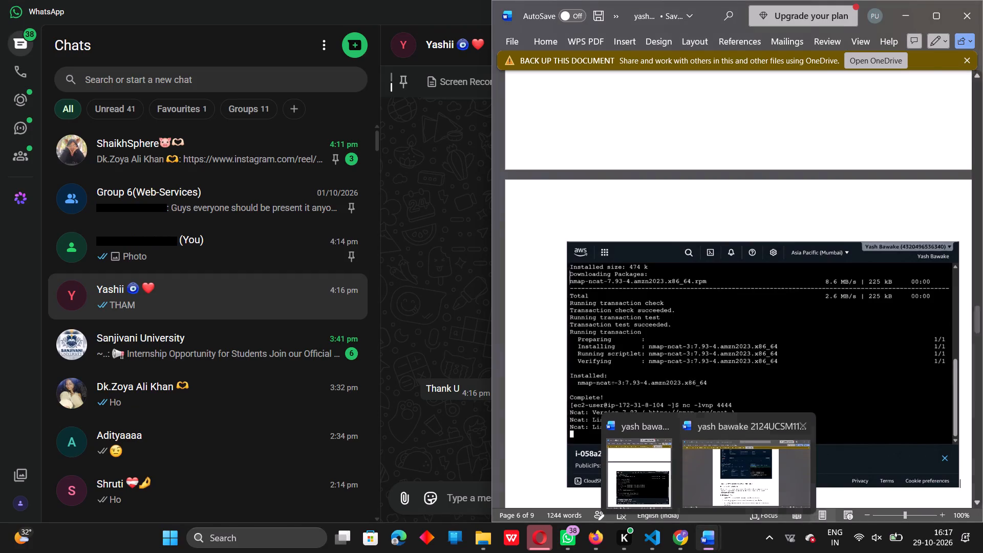
{"action": "scroll", "coordinate": [757, 257], "scroll_direction": "up", "scroll_amount": 1}
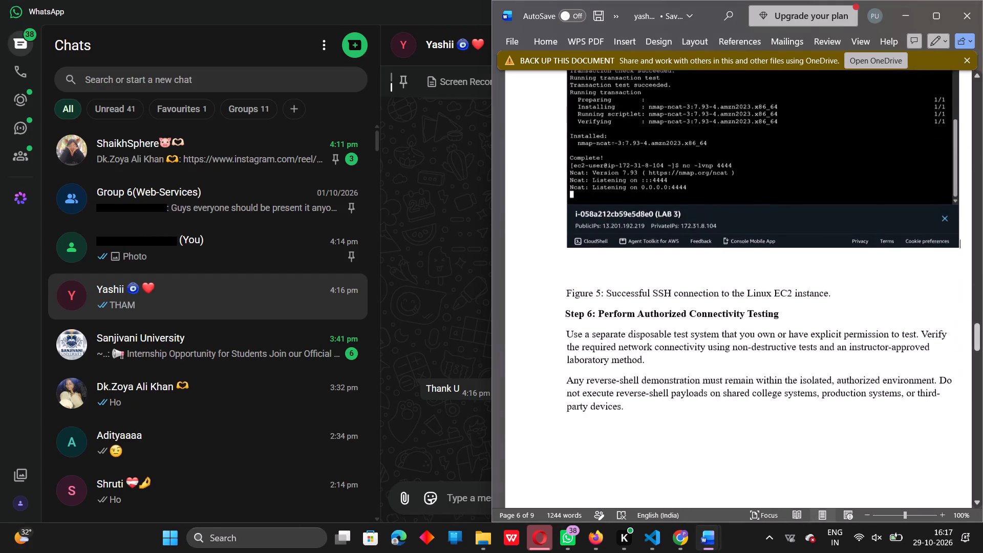
{"action": "scroll", "coordinate": [757, 257], "scroll_direction": "up", "scroll_amount": 3}
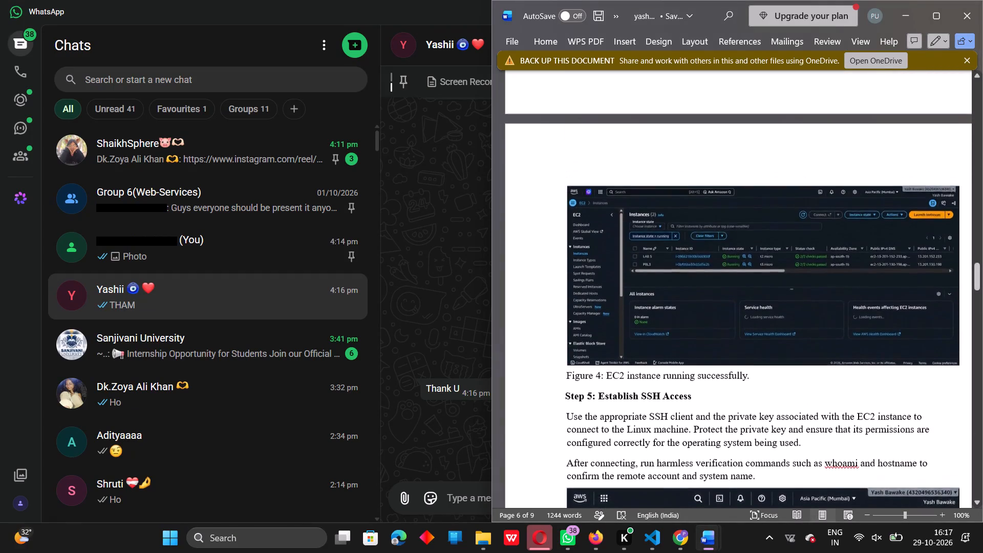
{"action": "scroll", "coordinate": [757, 257], "scroll_direction": "up", "scroll_amount": 3}
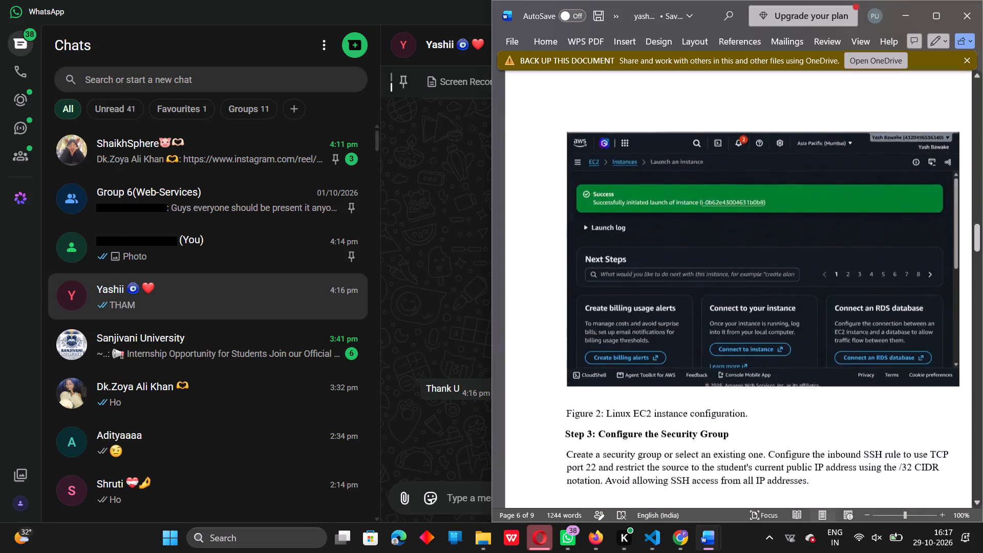
{"action": "scroll", "coordinate": [757, 257], "scroll_direction": "up", "scroll_amount": 3}
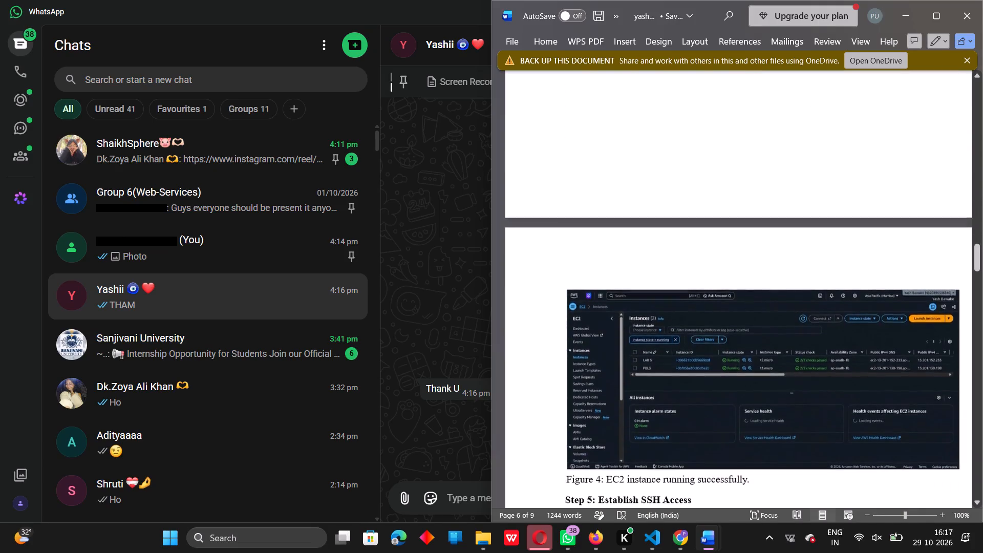
{"action": "scroll", "coordinate": [757, 257], "scroll_direction": "up", "scroll_amount": 5}
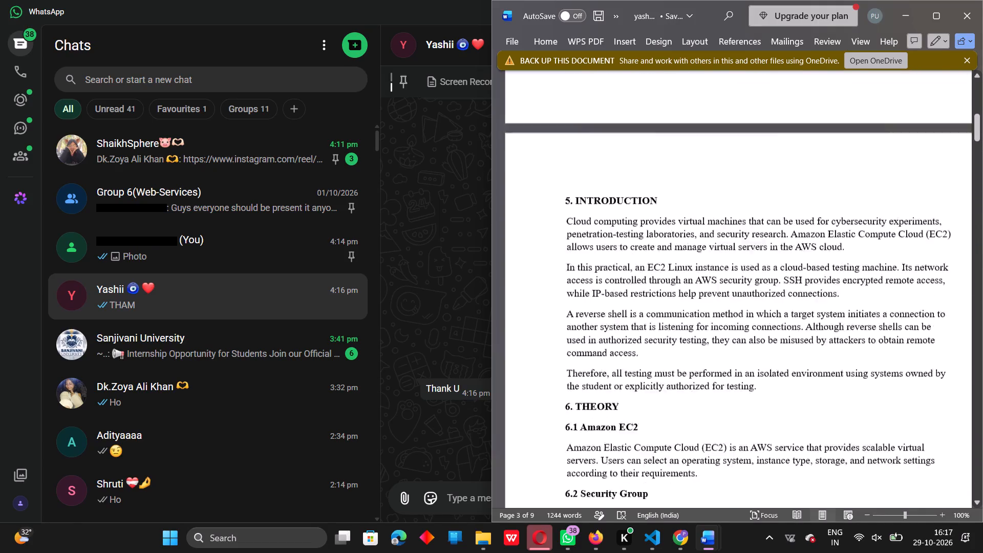
{"action": "scroll", "coordinate": [757, 257], "scroll_direction": "up", "scroll_amount": 4}
{"action": "scroll", "coordinate": [757, 257], "scroll_direction": "down", "scroll_amount": 4}
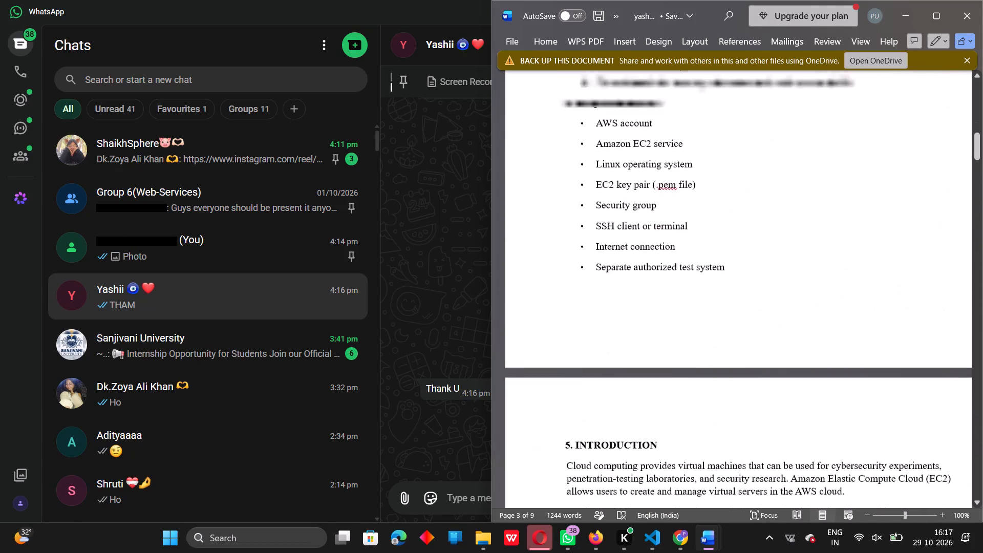
{"action": "scroll", "coordinate": [757, 257], "scroll_direction": "down", "scroll_amount": 8}
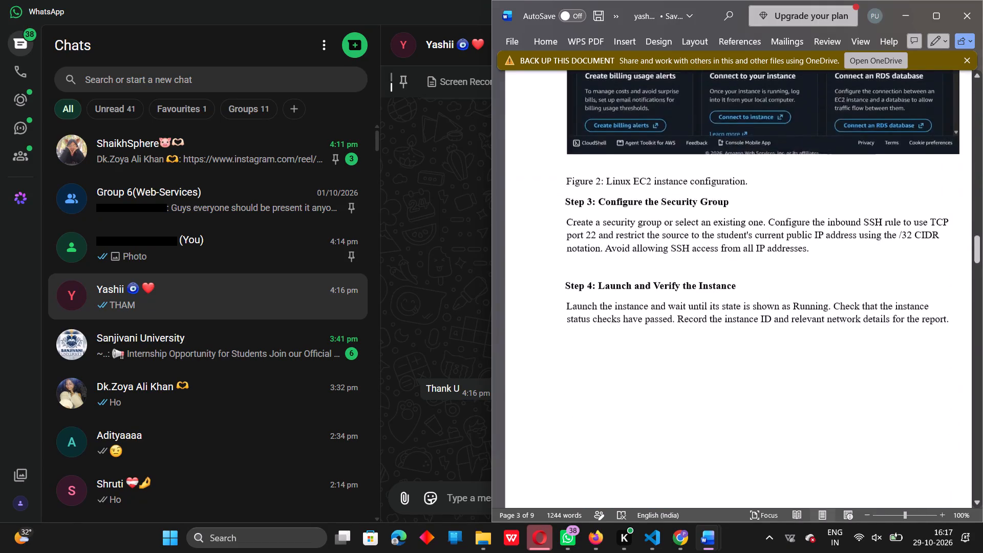
{"action": "scroll", "coordinate": [757, 257], "scroll_direction": "down", "scroll_amount": 7}
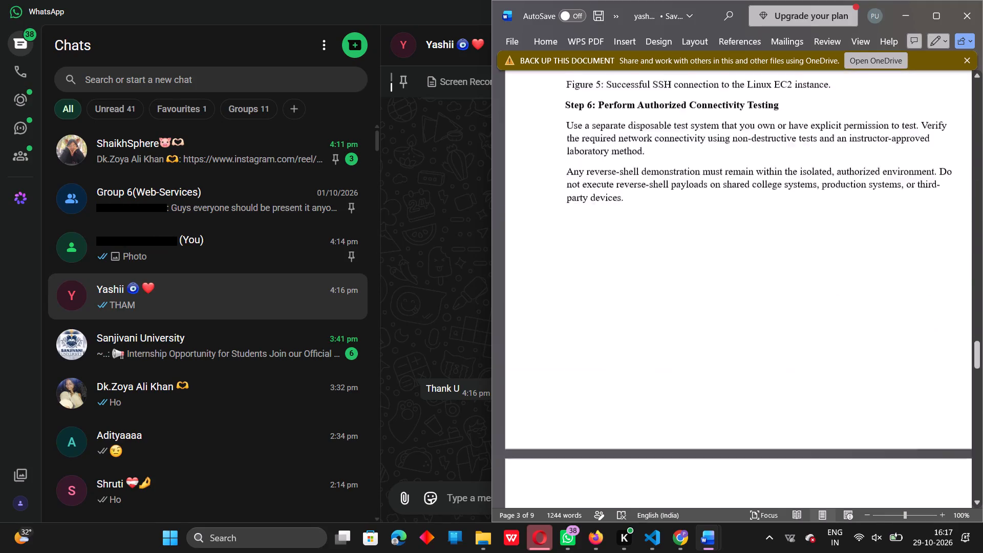
{"action": "scroll", "coordinate": [757, 257], "scroll_direction": "up", "scroll_amount": 3}
Replace the security configuration screenshot above the Figure 7 caption with the copied image.
{"action": "scroll", "coordinate": [757, 257], "scroll_direction": "down", "scroll_amount": 2}
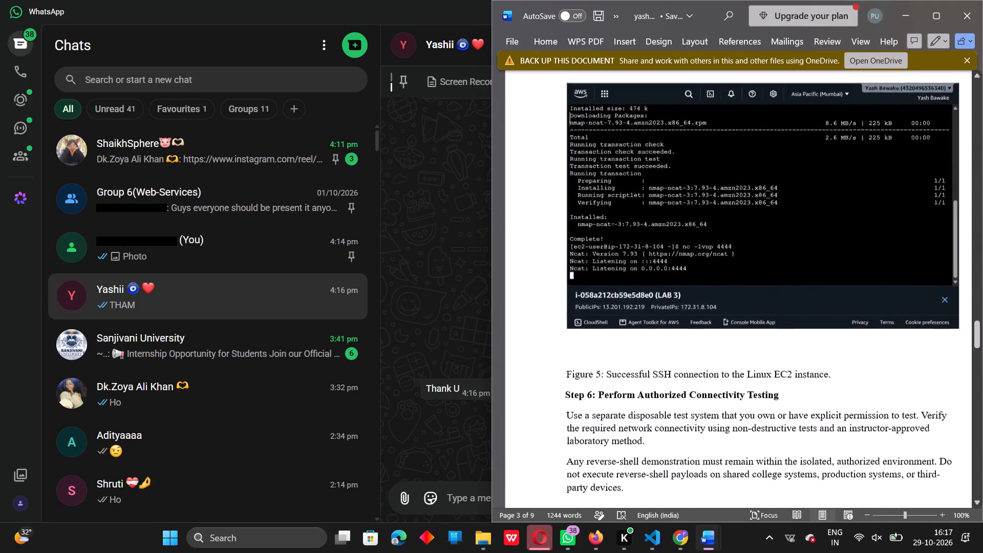
{"action": "scroll", "coordinate": [757, 257], "scroll_direction": "down", "scroll_amount": 4}
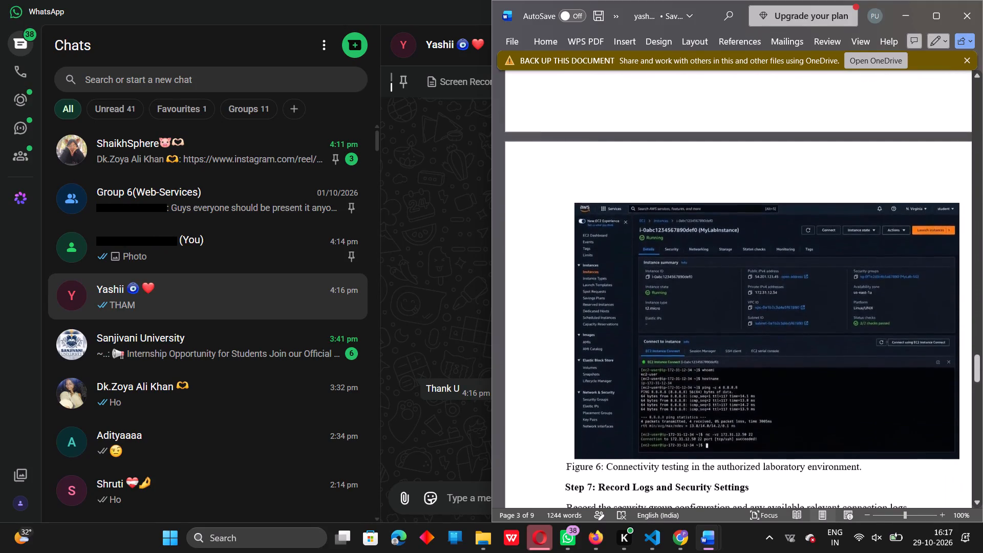
{"action": "scroll", "coordinate": [757, 257], "scroll_direction": "down", "scroll_amount": 2}
{"action": "left_click", "coordinate": [757, 257]}
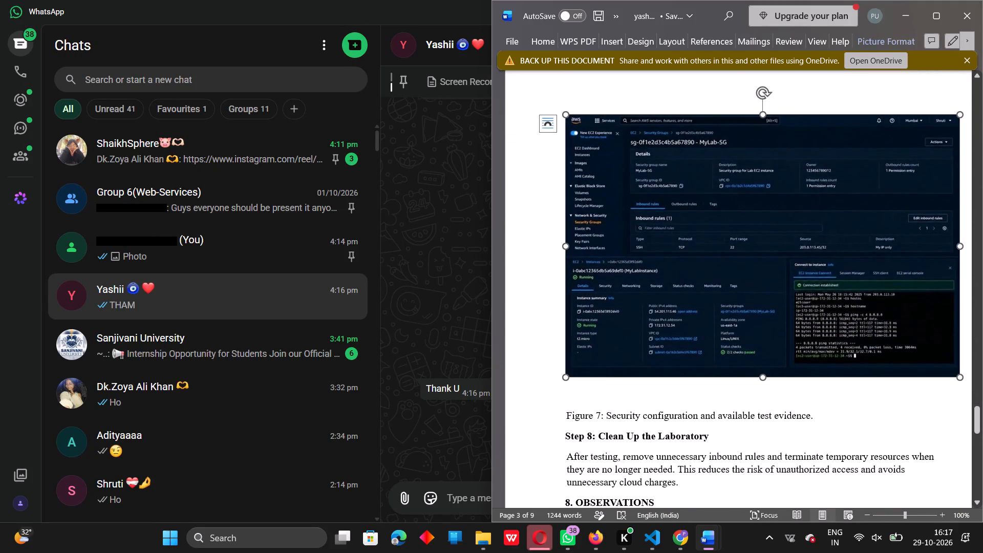
{"action": "key", "text": "BackSpace"}
{"action": "key", "text": "ctrl+v"}
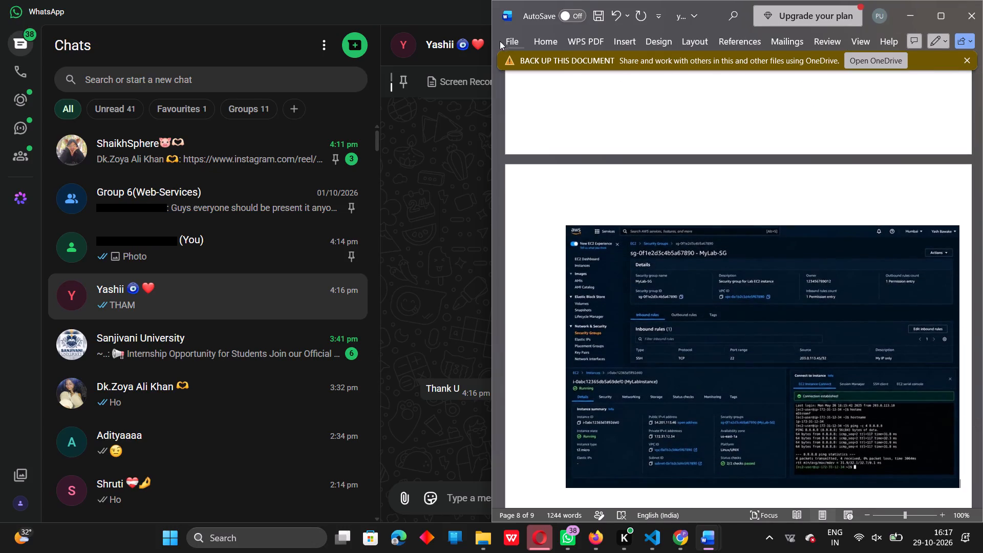
Start saving a copy of the updated assignment as a Word Document in the Documents folder.
{"action": "left_click", "coordinate": [509, 40]}
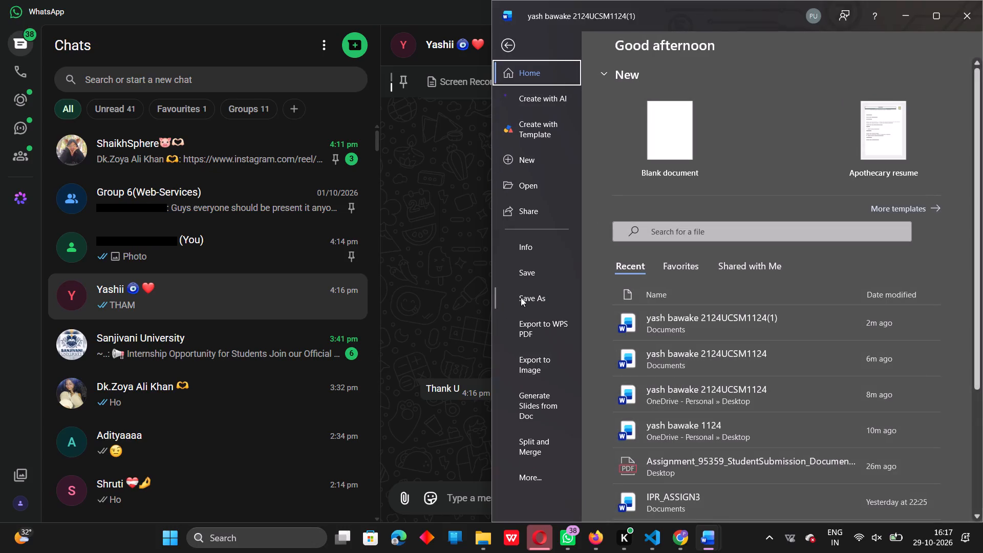
{"action": "left_click", "coordinate": [532, 303]}
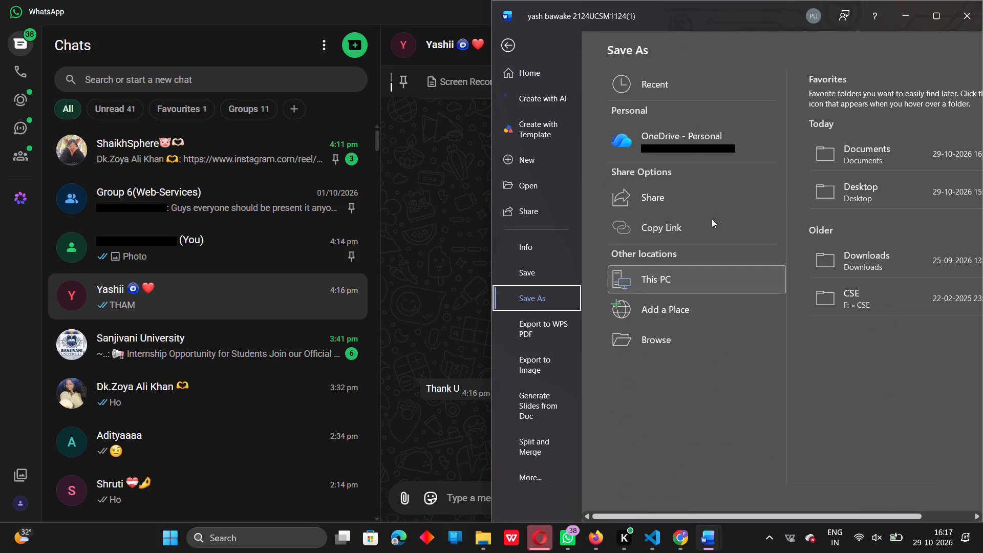
{"action": "left_click", "coordinate": [872, 136]}
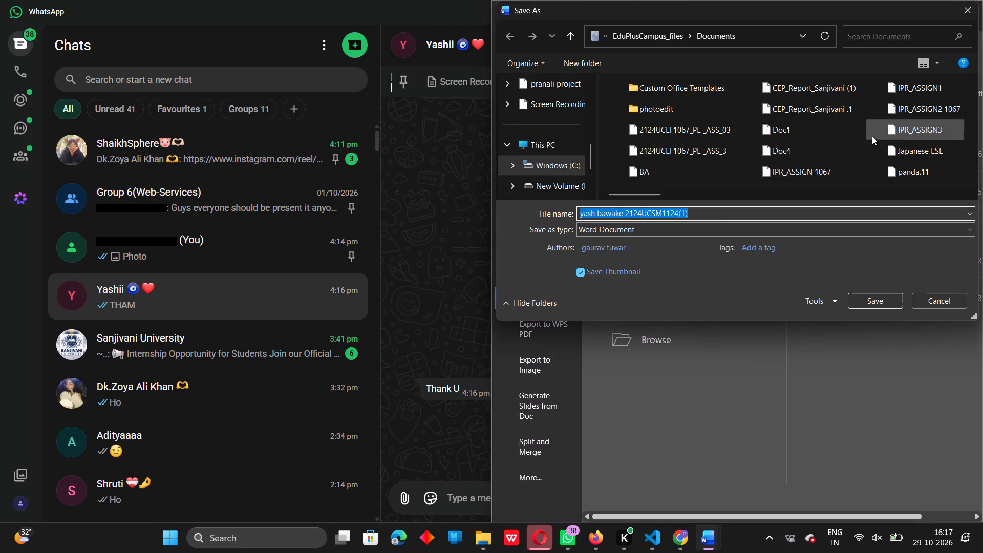
Change the file name's ending to (2) and try to save the assignment as a Word Document in the Documents folder.
{"action": "left_click", "coordinate": [710, 207]}
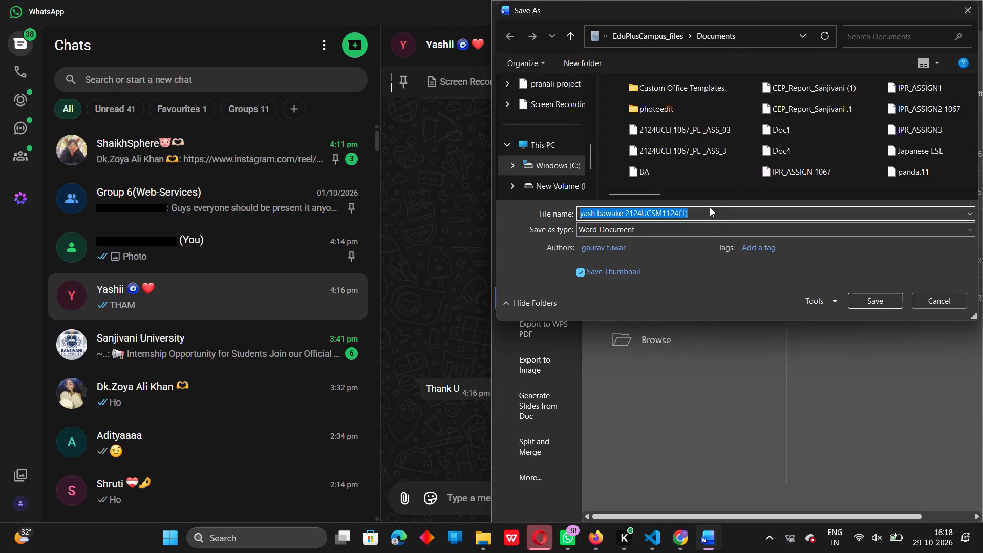
{"action": "key", "text": "BackSpace"}
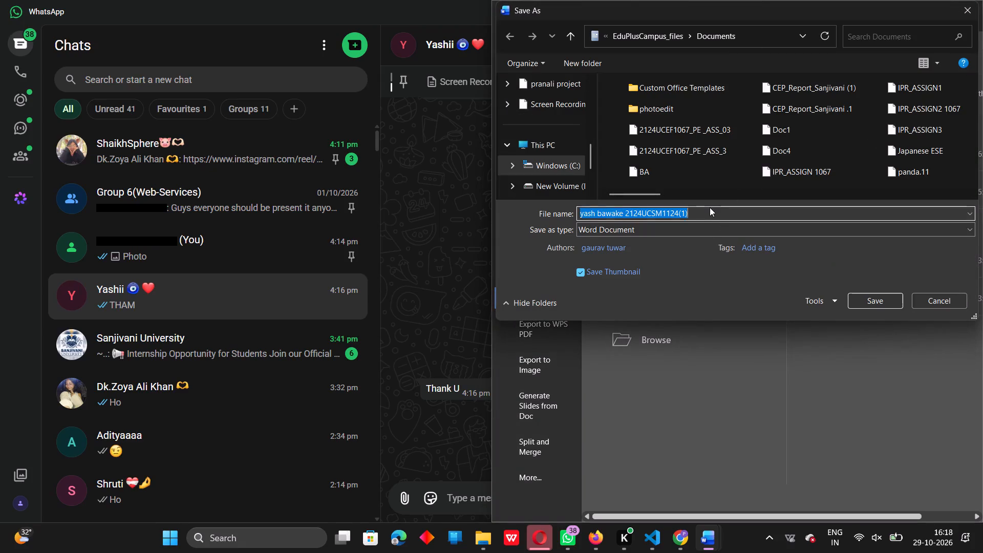
{"action": "key", "text": "ctrl+z"}
{"action": "left_click", "coordinate": [710, 207]}
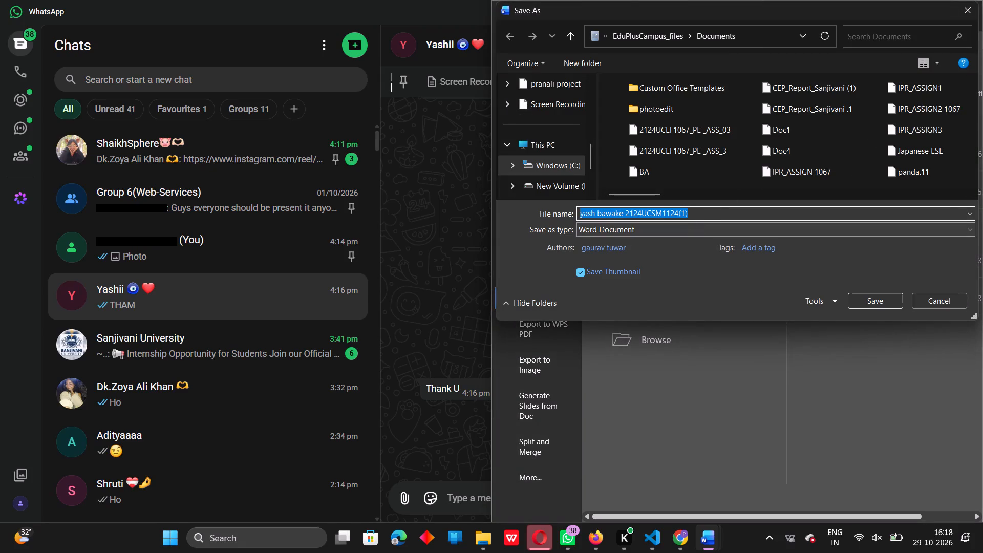
{"action": "left_click", "coordinate": [685, 214]}
{"action": "key", "text": "BackSpace"}
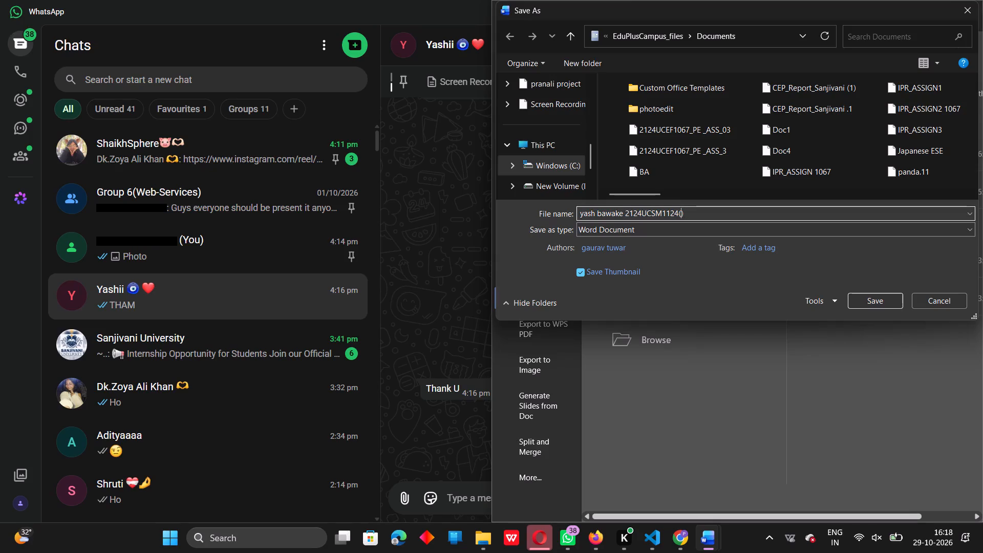
{"action": "key", "text": "2"}
{"action": "key", "text": "Return"}
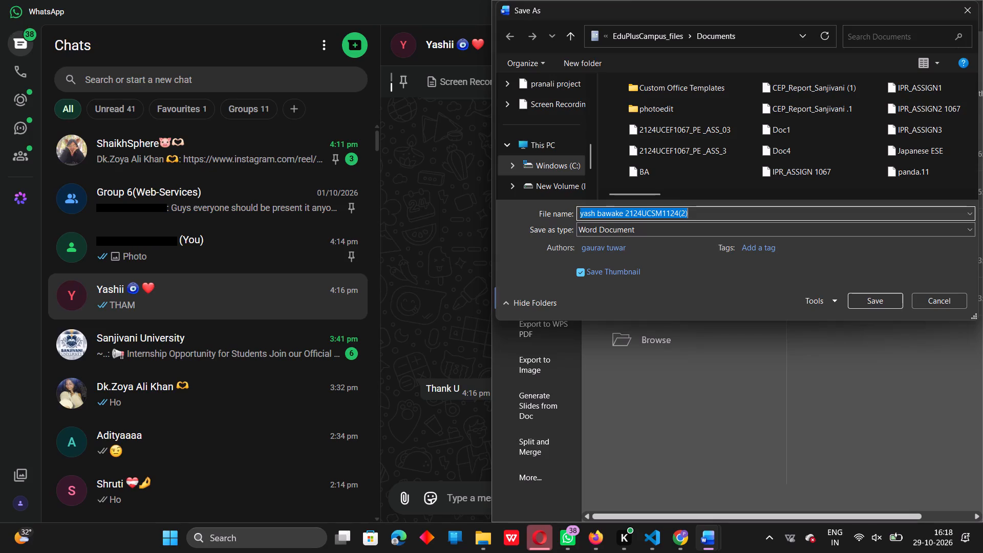
{"action": "left_click", "coordinate": [854, 294]}
{"action": "left_click", "coordinate": [866, 300]}
{"action": "double_click", "coordinate": [866, 300]}
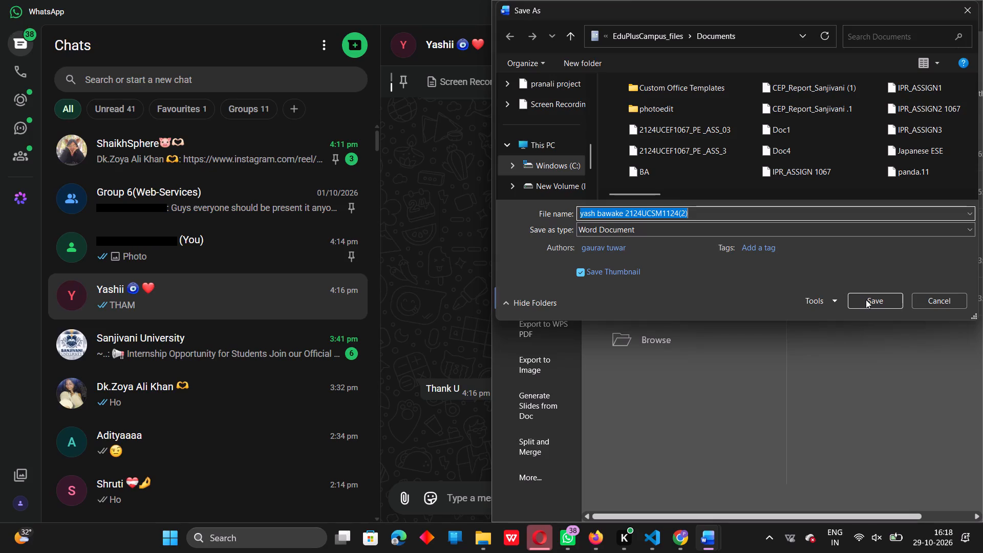
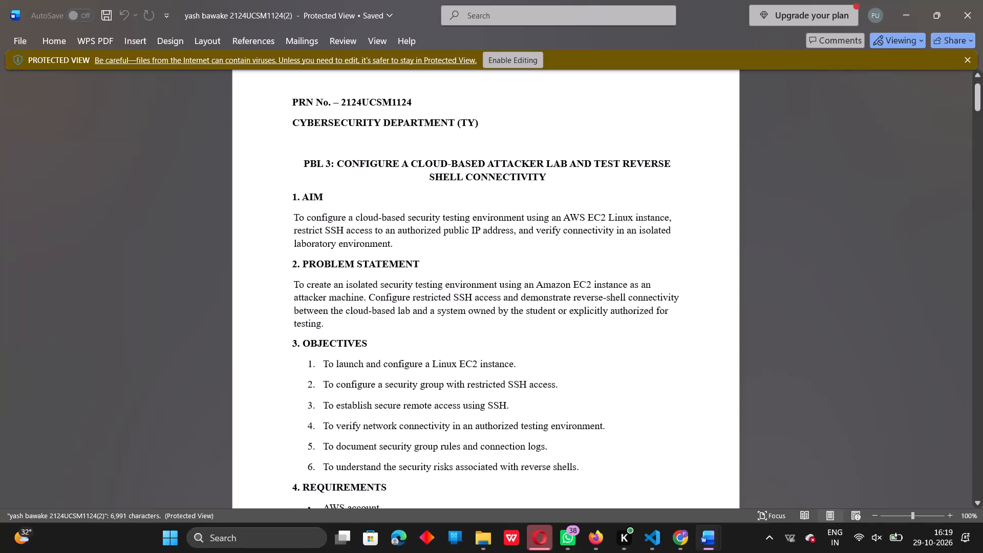
Review the PBL 3 assignment document from the introduction through the EC2 procedure figures to the references.
{"action": "scroll", "coordinate": [464, 250], "scroll_direction": "down", "scroll_amount": 2}
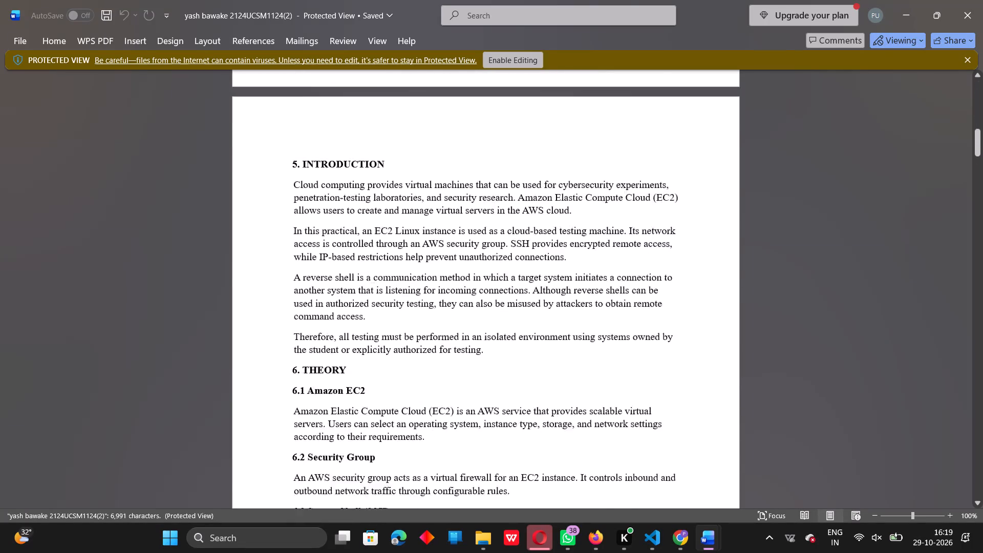
{"action": "scroll", "coordinate": [464, 250], "scroll_direction": "down", "scroll_amount": 7}
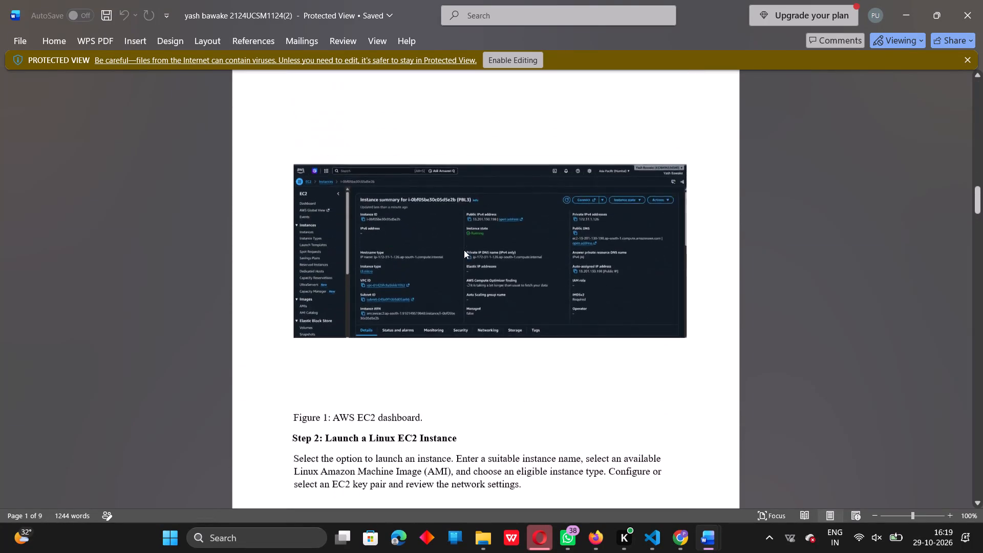
{"action": "scroll", "coordinate": [464, 250], "scroll_direction": "down", "scroll_amount": 4}
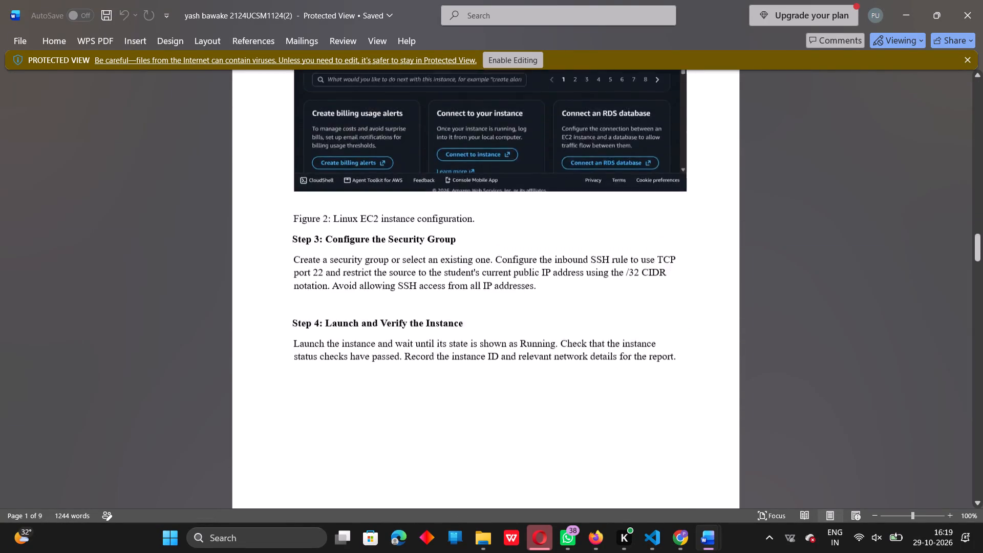
{"action": "scroll", "coordinate": [464, 250], "scroll_direction": "down", "scroll_amount": 5}
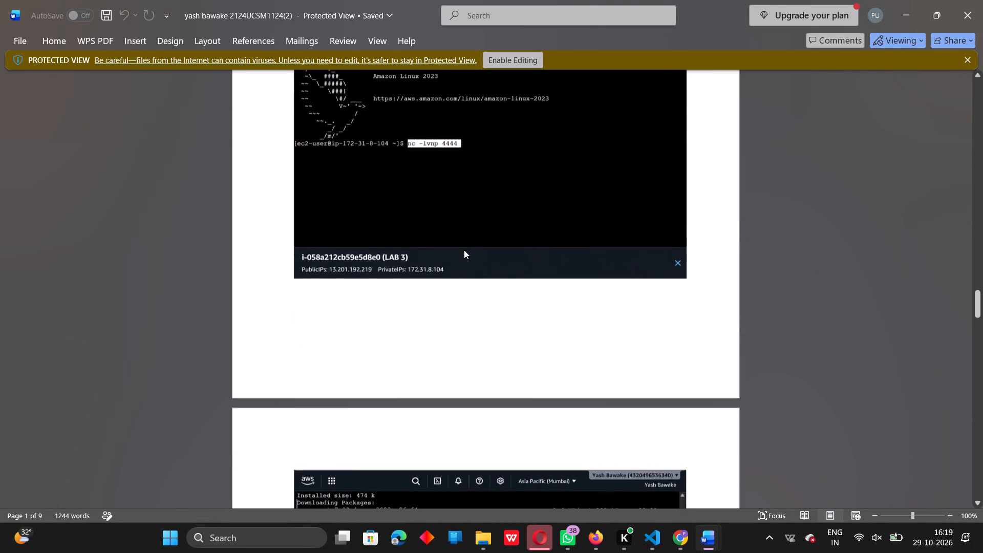
{"action": "scroll", "coordinate": [464, 250], "scroll_direction": "down", "scroll_amount": 2}
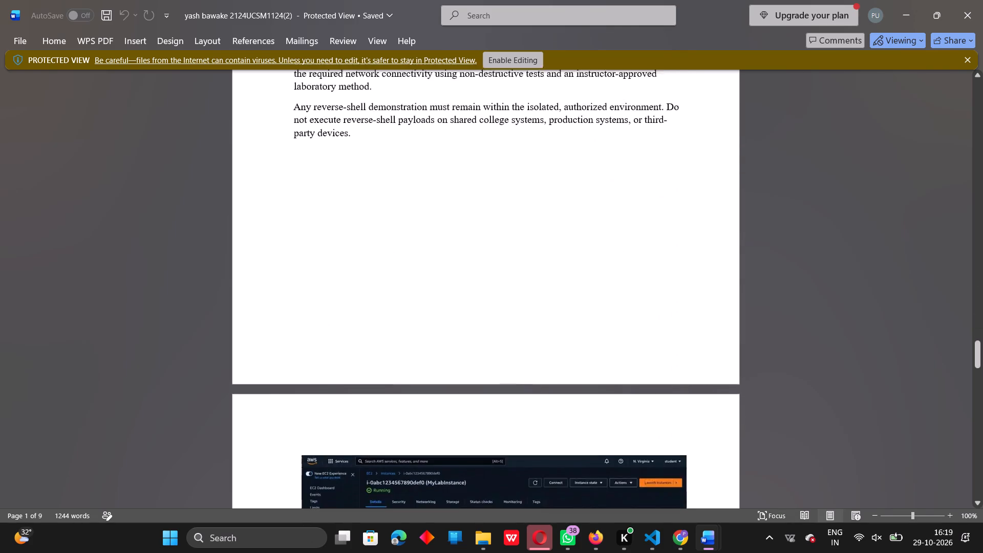
{"action": "scroll", "coordinate": [464, 250], "scroll_direction": "down", "scroll_amount": 2}
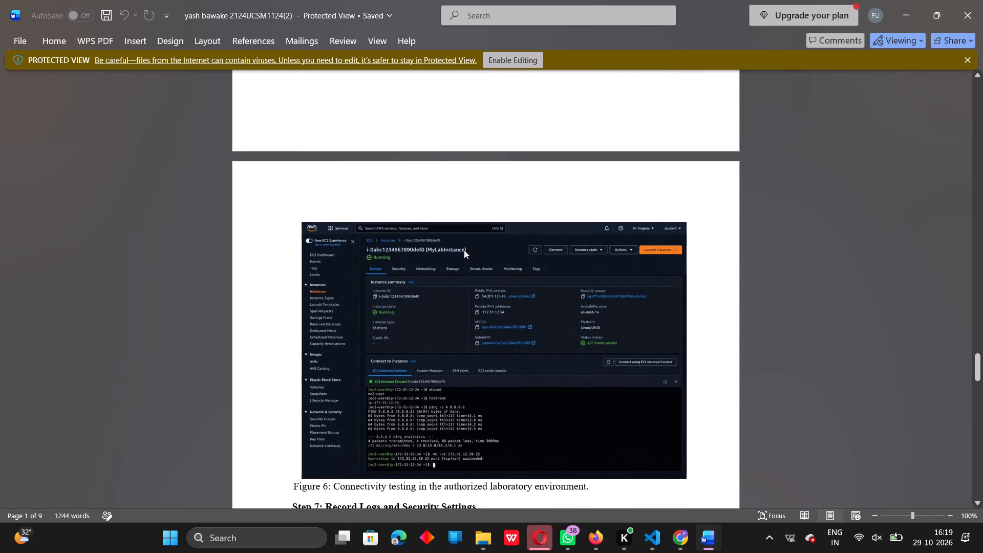
{"action": "scroll", "coordinate": [464, 250], "scroll_direction": "down", "scroll_amount": 2}
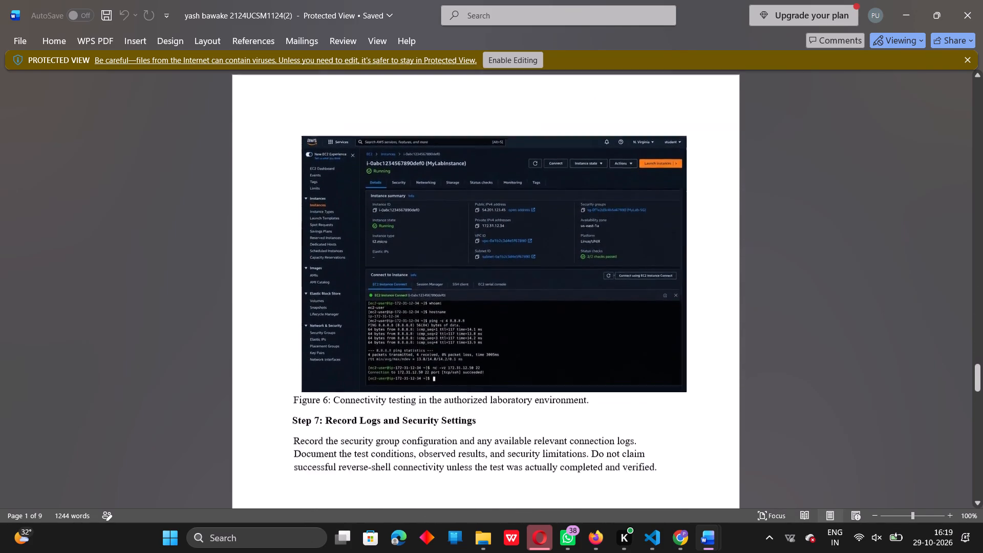
{"action": "scroll", "coordinate": [464, 250], "scroll_direction": "down", "scroll_amount": 7}
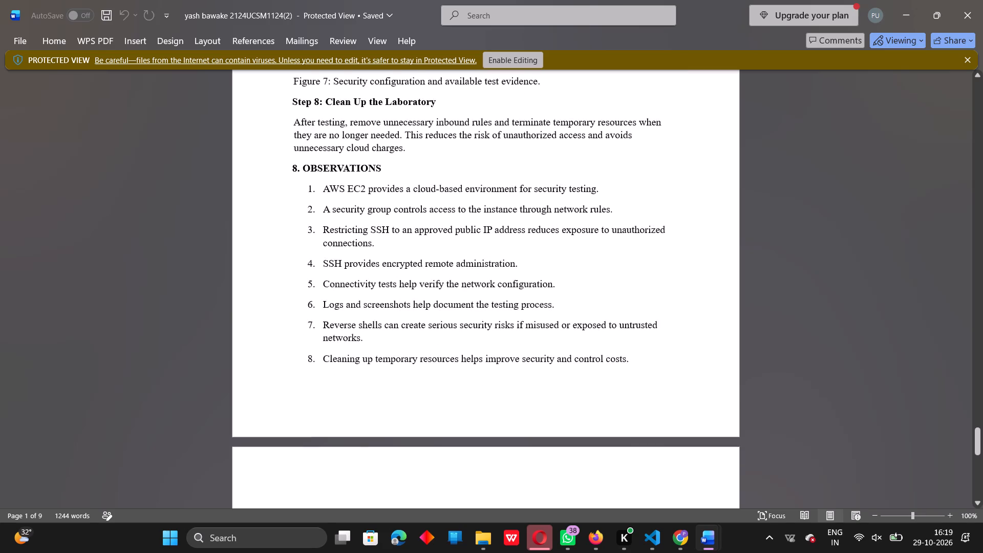
{"action": "scroll", "coordinate": [464, 250], "scroll_direction": "down", "scroll_amount": 4}
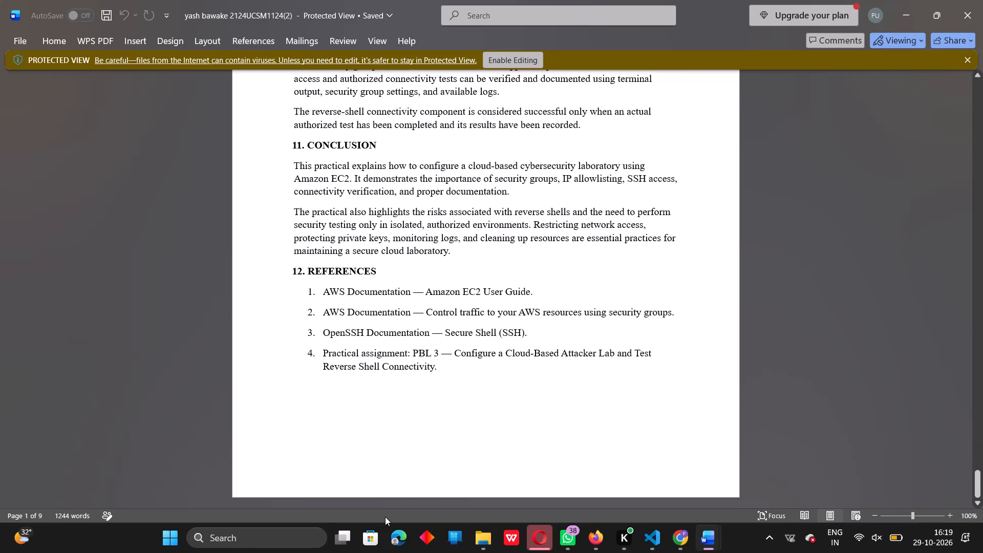
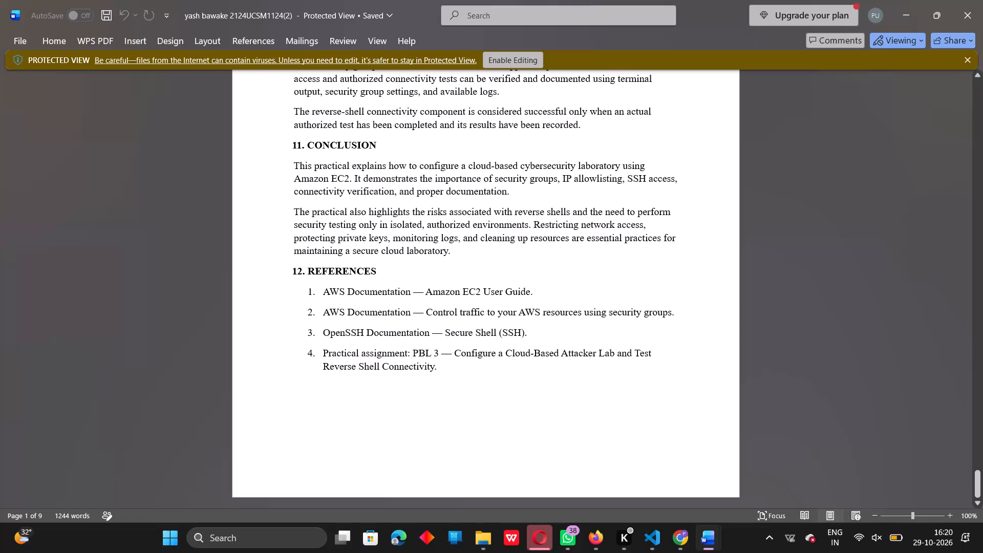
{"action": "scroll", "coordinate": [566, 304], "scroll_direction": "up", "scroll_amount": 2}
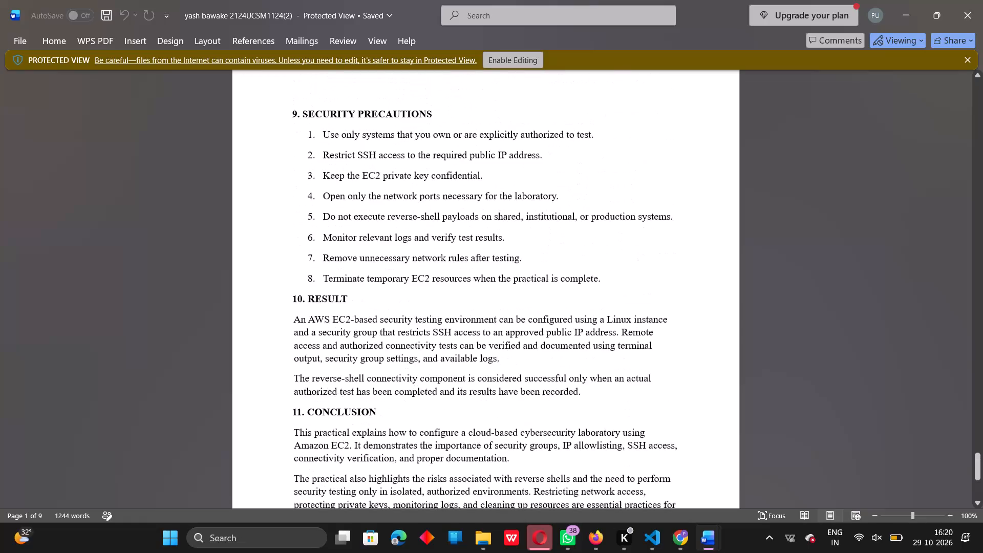